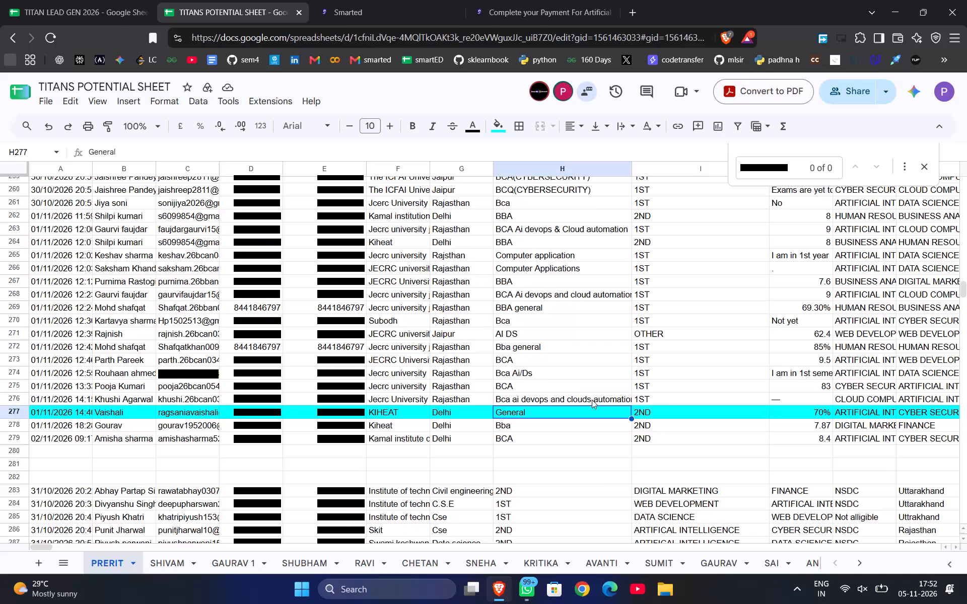
Review the highlighted lead rows above row 277 in the PRERIT sheet, including their caller and call-status notes.
{"action": "scroll", "coordinate": [558, 373], "scroll_direction": "up", "scroll_amount": 7}
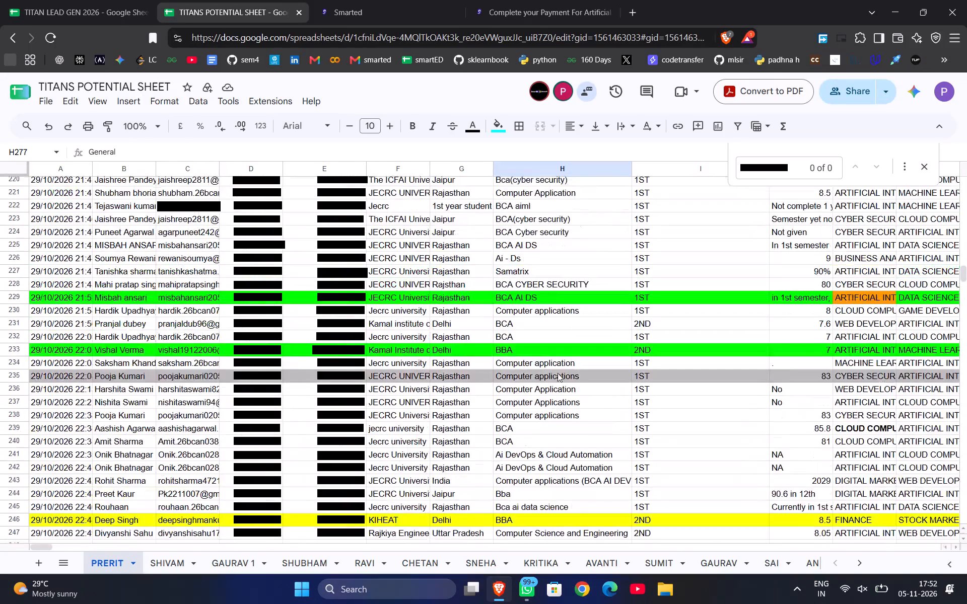
{"action": "scroll", "coordinate": [558, 373], "scroll_direction": "up", "scroll_amount": 4}
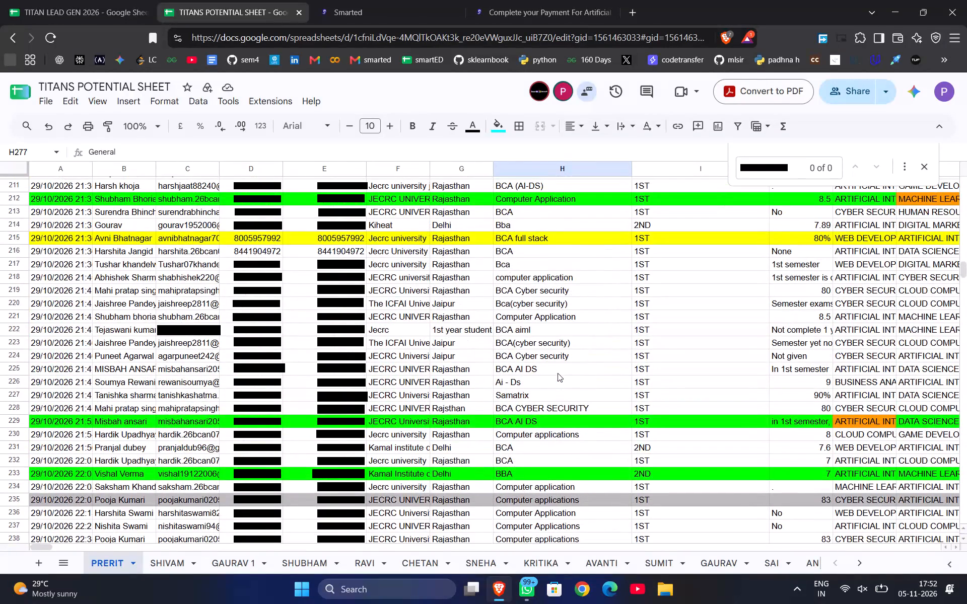
{"action": "scroll", "coordinate": [558, 373], "scroll_direction": "up", "scroll_amount": 2}
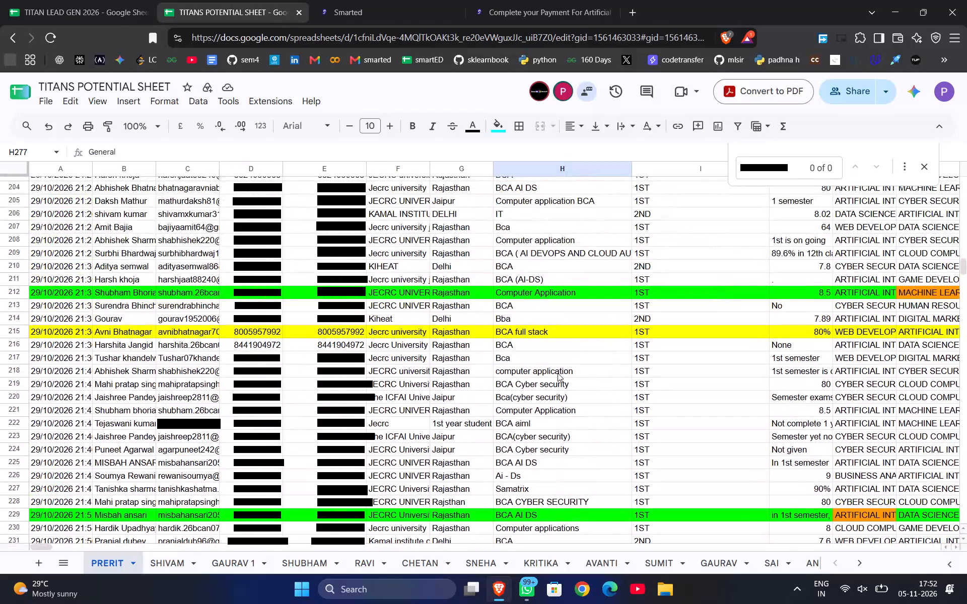
{"action": "scroll", "coordinate": [558, 373], "scroll_direction": "down", "scroll_amount": 2}
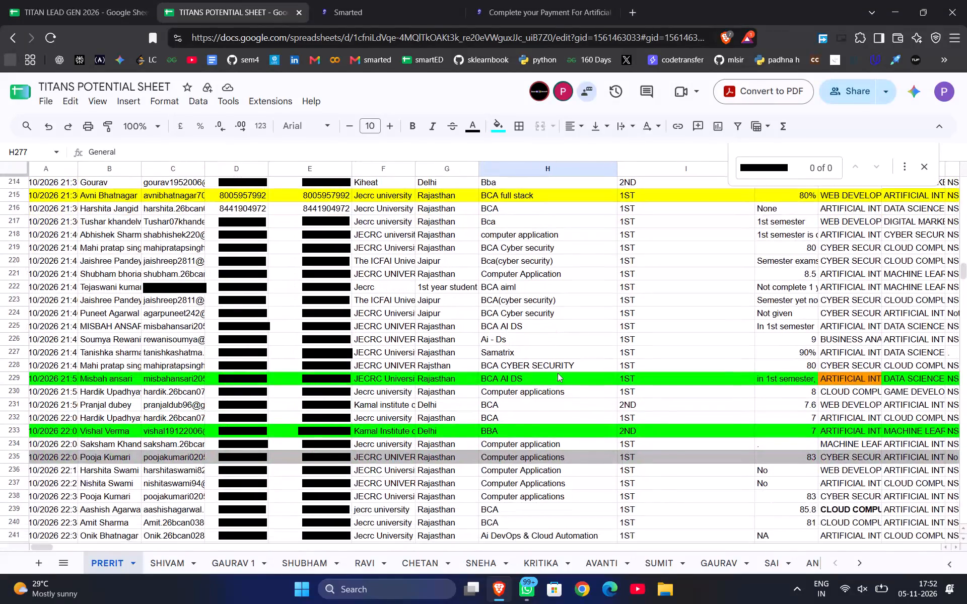
{"action": "scroll", "coordinate": [558, 373], "scroll_direction": "left", "scroll_amount": 5}
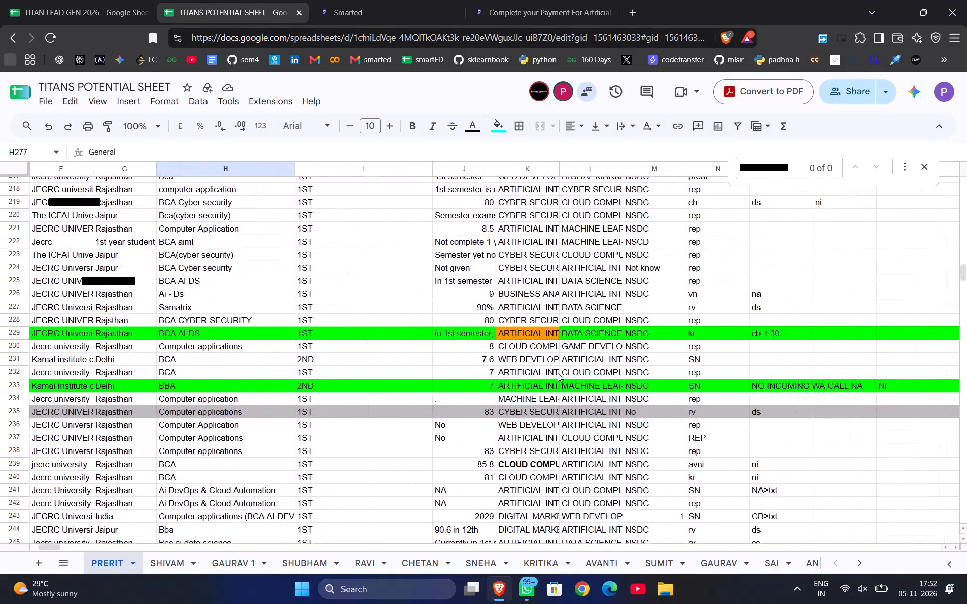
{"action": "scroll", "coordinate": [558, 373], "scroll_direction": "left", "scroll_amount": 1}
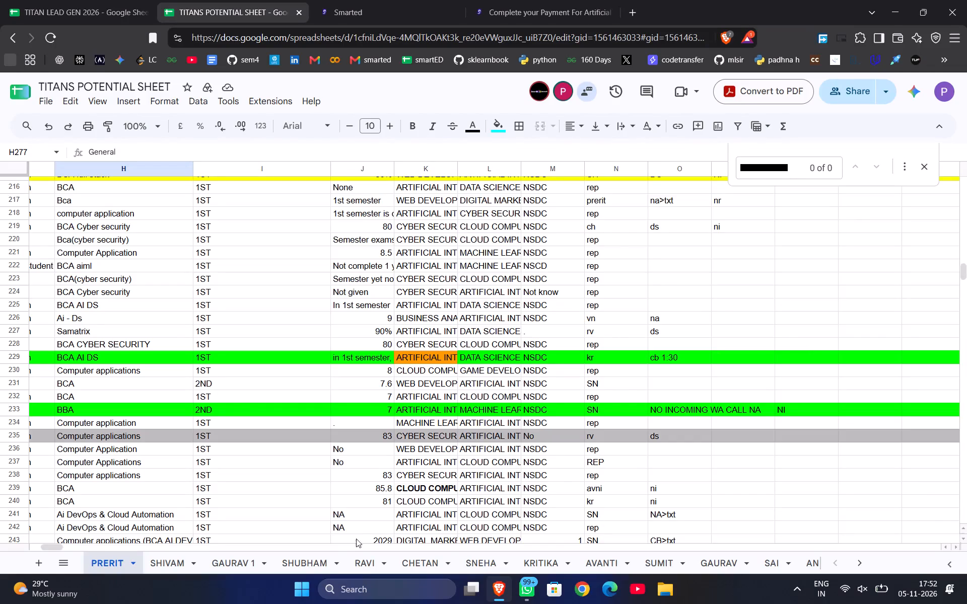
Open the SHUBHAM sheet and check the lead entries around row 168.
{"action": "left_click", "coordinate": [304, 560]}
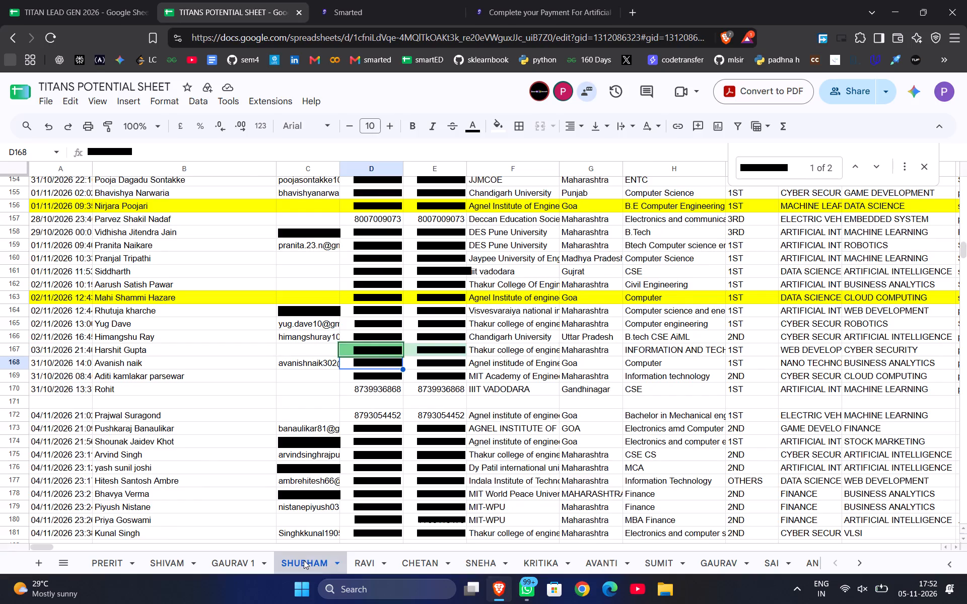
{"action": "scroll", "coordinate": [507, 486], "scroll_direction": "left", "scroll_amount": 2}
{"action": "scroll", "coordinate": [507, 486], "scroll_direction": "right", "scroll_amount": 2}
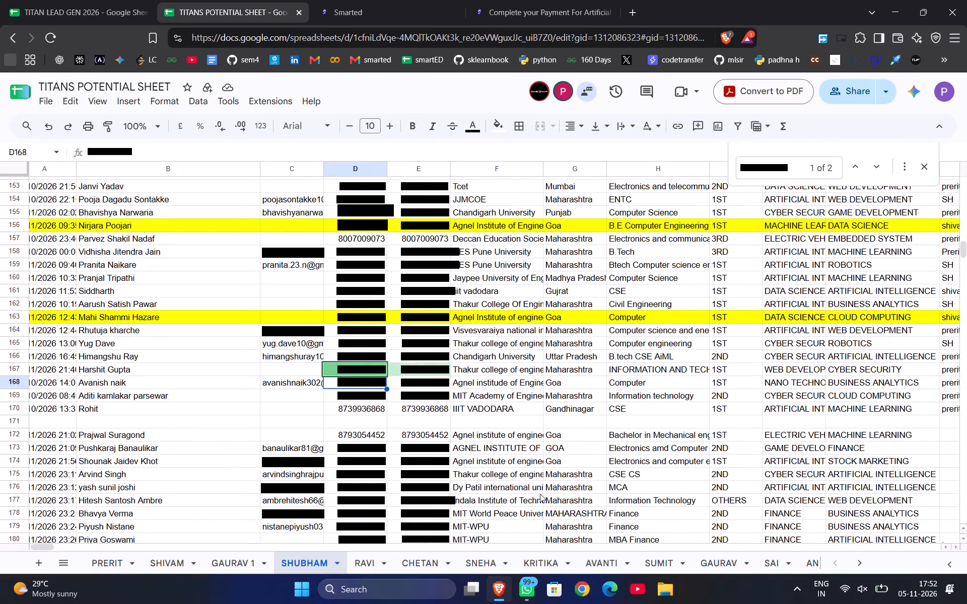
Return to the PRERIT sheet and examine its lead rows, course details, caller assignments and call-status notes.
{"action": "left_click", "coordinate": [105, 566]}
{"action": "scroll", "coordinate": [448, 430], "scroll_direction": "up", "scroll_amount": 2}
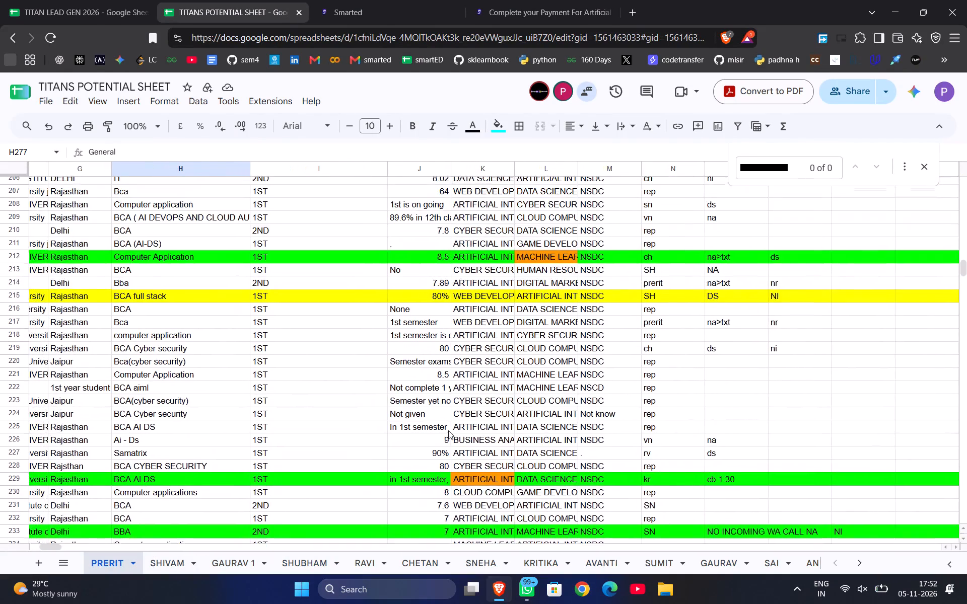
{"action": "scroll", "coordinate": [448, 430], "scroll_direction": "down", "scroll_amount": 7}
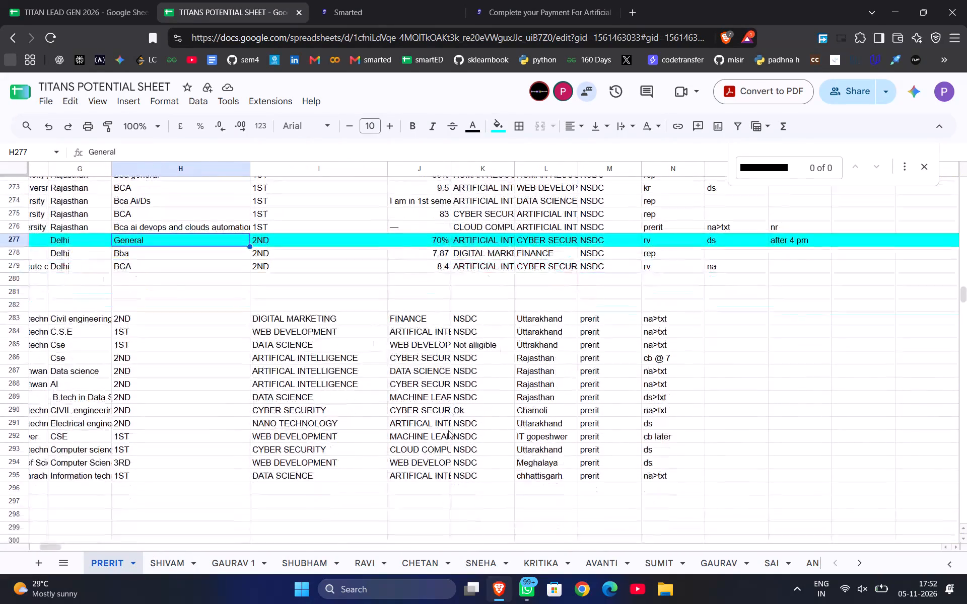
{"action": "scroll", "coordinate": [448, 430], "scroll_direction": "up", "scroll_amount": 4}
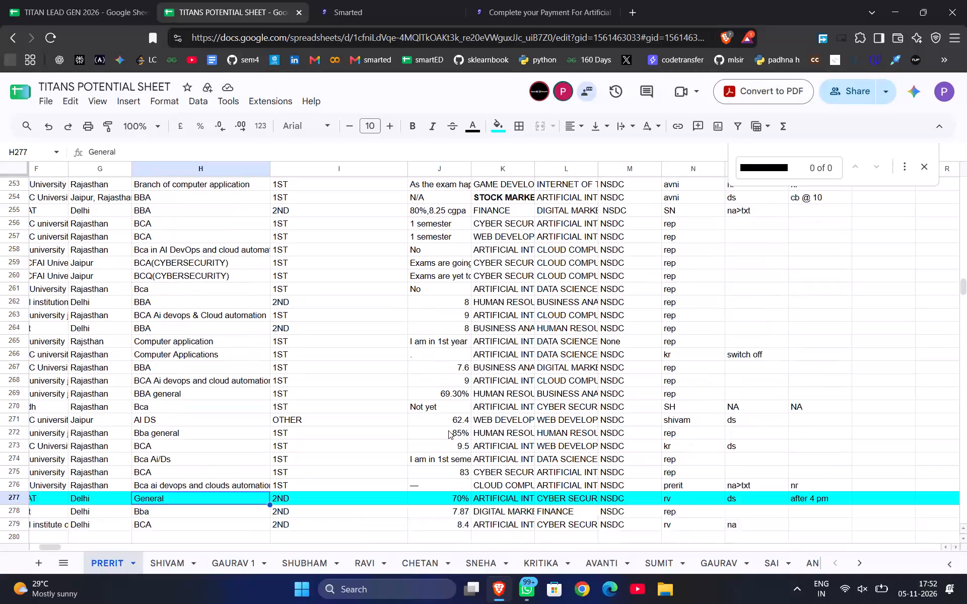
{"action": "scroll", "coordinate": [448, 430], "scroll_direction": "up", "scroll_amount": 7}
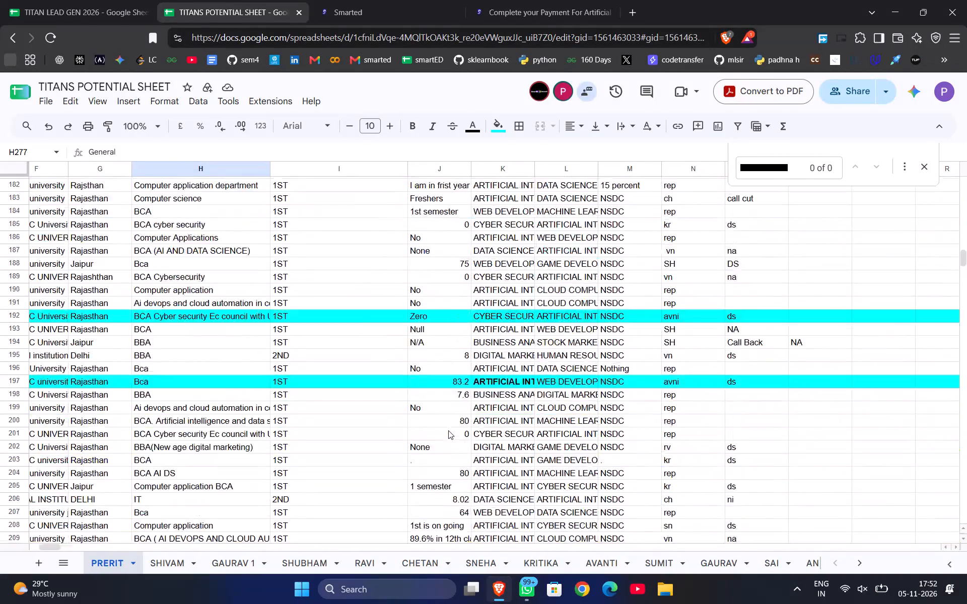
{"action": "scroll", "coordinate": [448, 430], "scroll_direction": "up", "scroll_amount": 1}
{"action": "scroll", "coordinate": [448, 430], "scroll_direction": "right", "scroll_amount": 4}
{"action": "scroll", "coordinate": [448, 430], "scroll_direction": "down", "scroll_amount": 4}
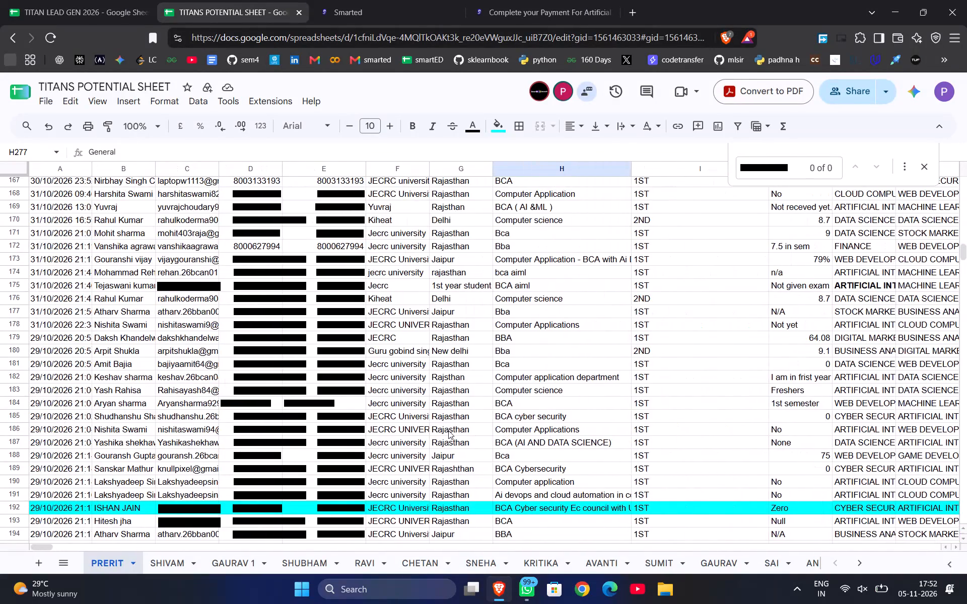
{"action": "scroll", "coordinate": [425, 303], "scroll_direction": "up", "scroll_amount": 4}
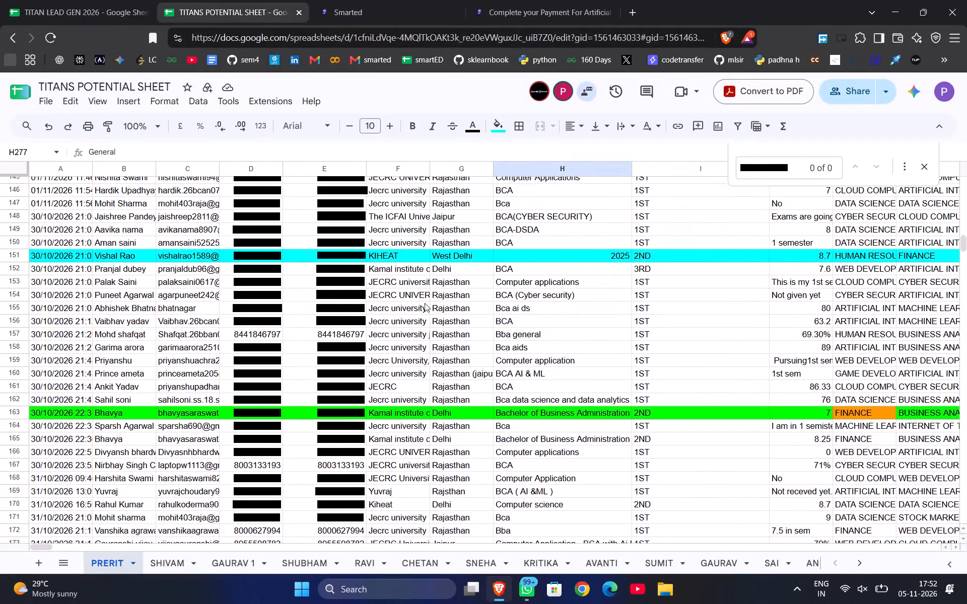
{"action": "scroll", "coordinate": [425, 303], "scroll_direction": "up", "scroll_amount": 4}
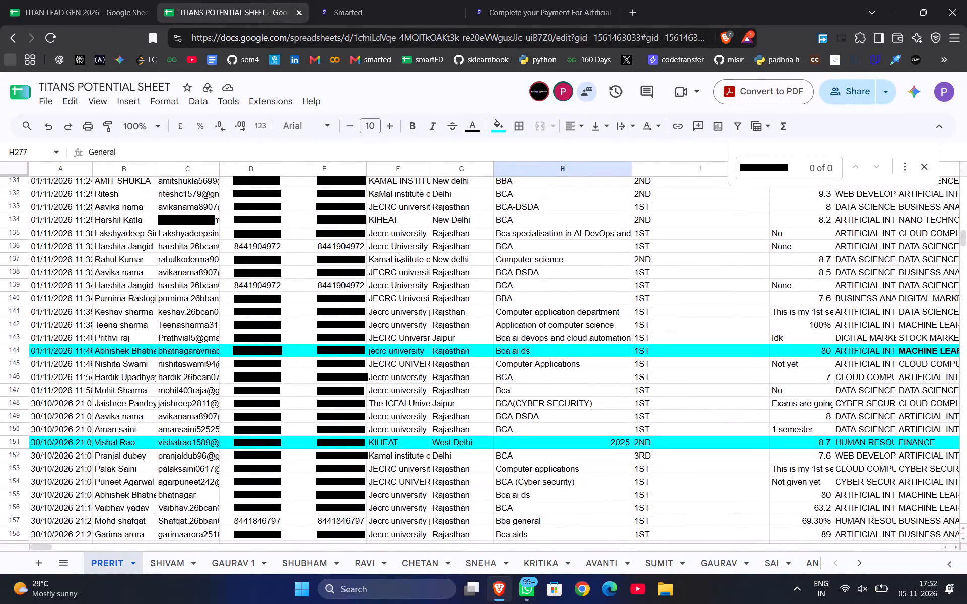
Select the institute cell in row 137 of the PRERIT sheet and examine the lead rows above and below it.
{"action": "left_click", "coordinate": [398, 253]}
{"action": "left_click", "coordinate": [395, 256]}
{"action": "scroll", "coordinate": [395, 256], "scroll_direction": "right", "scroll_amount": 4}
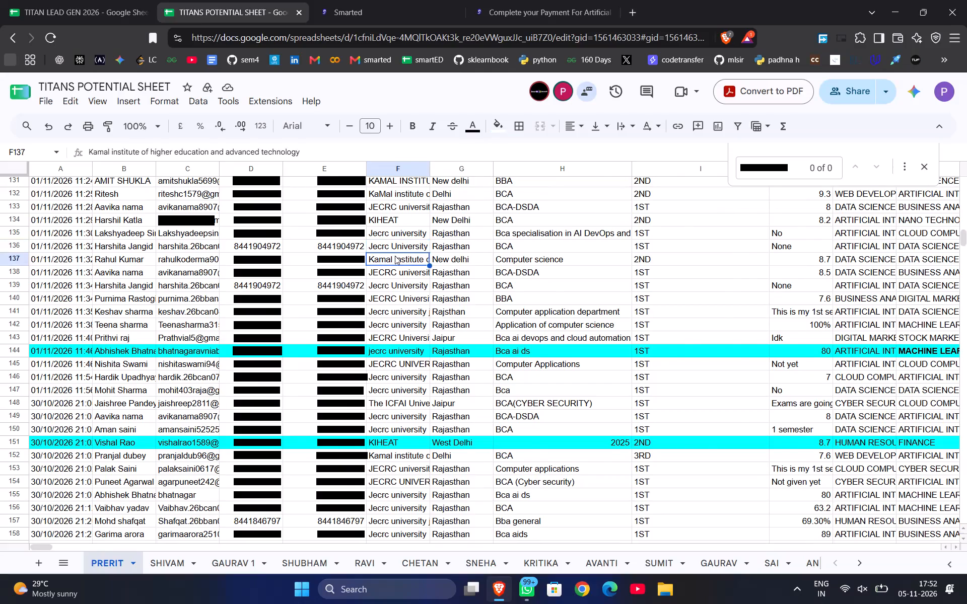
{"action": "scroll", "coordinate": [395, 256], "scroll_direction": "left", "scroll_amount": 5}
{"action": "scroll", "coordinate": [395, 256], "scroll_direction": "right", "scroll_amount": 5}
{"action": "scroll", "coordinate": [395, 256], "scroll_direction": "up", "scroll_amount": 4}
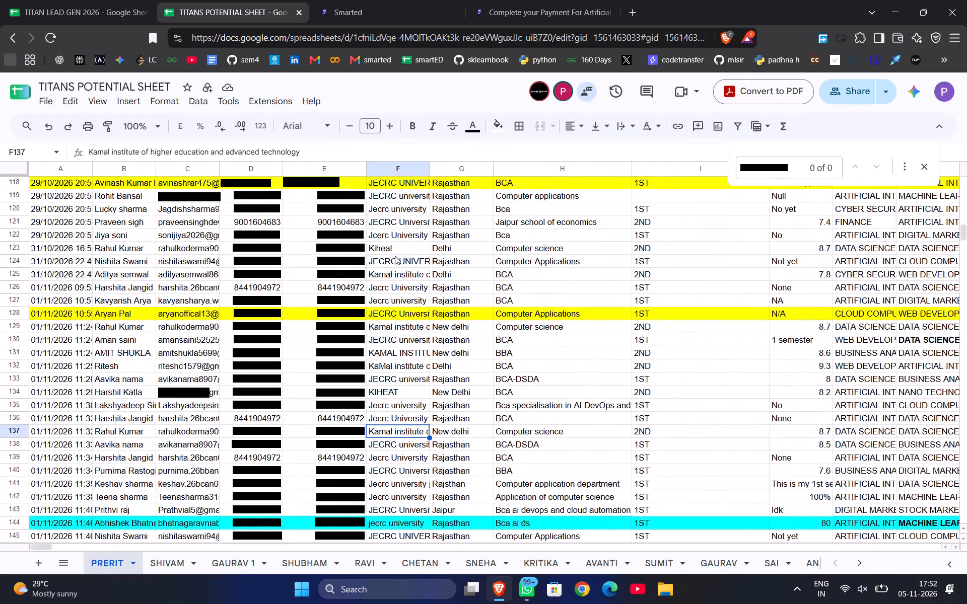
{"action": "scroll", "coordinate": [395, 256], "scroll_direction": "up", "scroll_amount": 10}
{"action": "scroll", "coordinate": [395, 256], "scroll_direction": "down", "scroll_amount": 4}
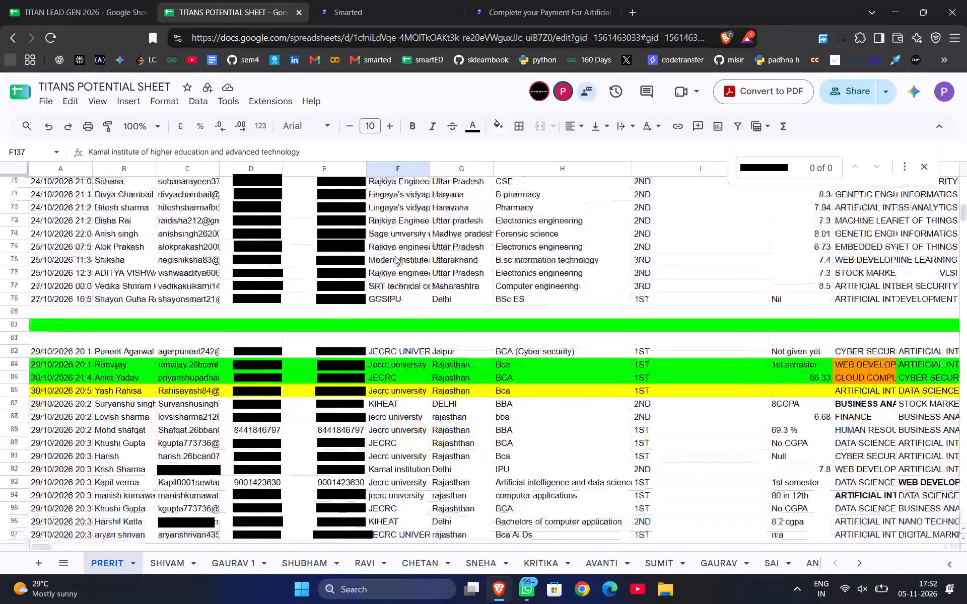
{"action": "scroll", "coordinate": [395, 256], "scroll_direction": "down", "scroll_amount": 10}
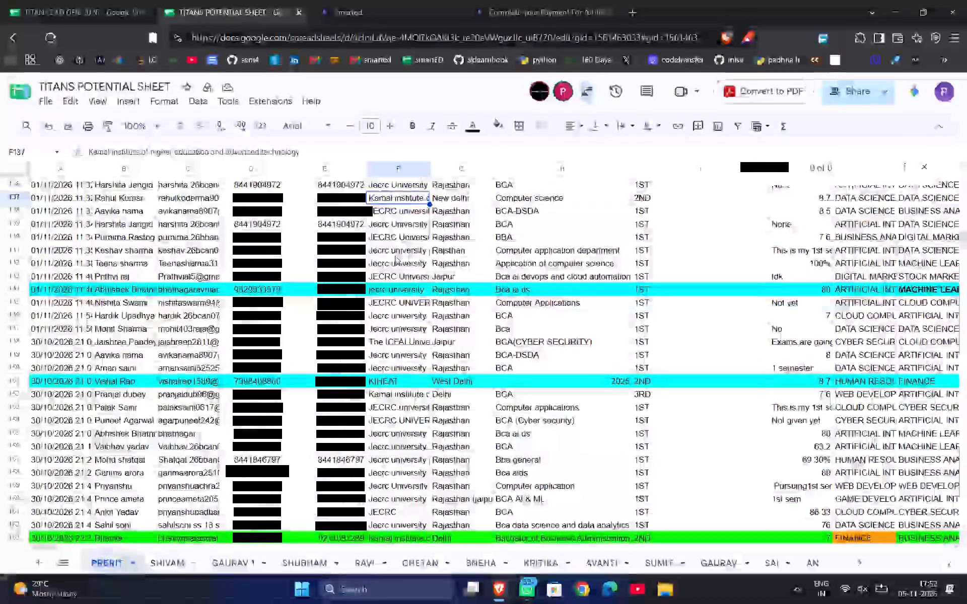
{"action": "scroll", "coordinate": [395, 256], "scroll_direction": "down", "scroll_amount": 4}
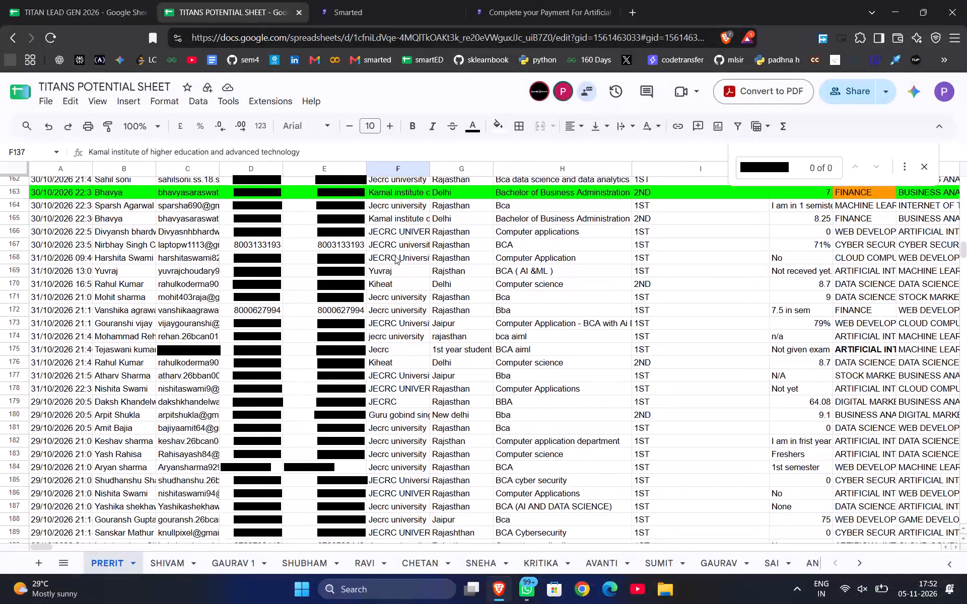
Examine the lead rows in the PRERIT sheet from around row 163 down to around row 221, including the highlighted entries.
{"action": "scroll", "coordinate": [395, 256], "scroll_direction": "down", "scroll_amount": 8}
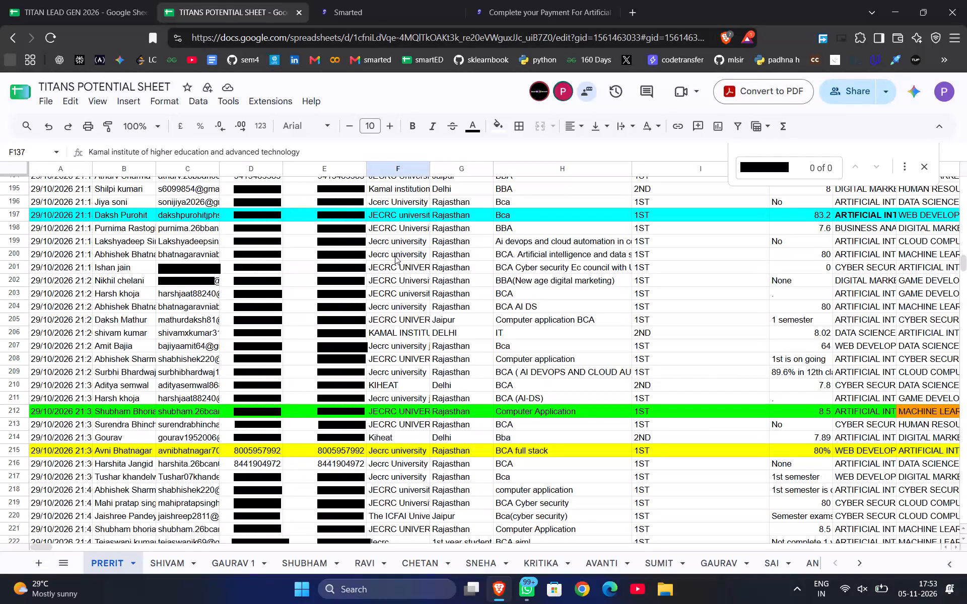
Switch to the TITAN LEAD GEN 2026 spreadsheet to view its Prerit sheet.
{"action": "left_click", "coordinate": [146, 3]}
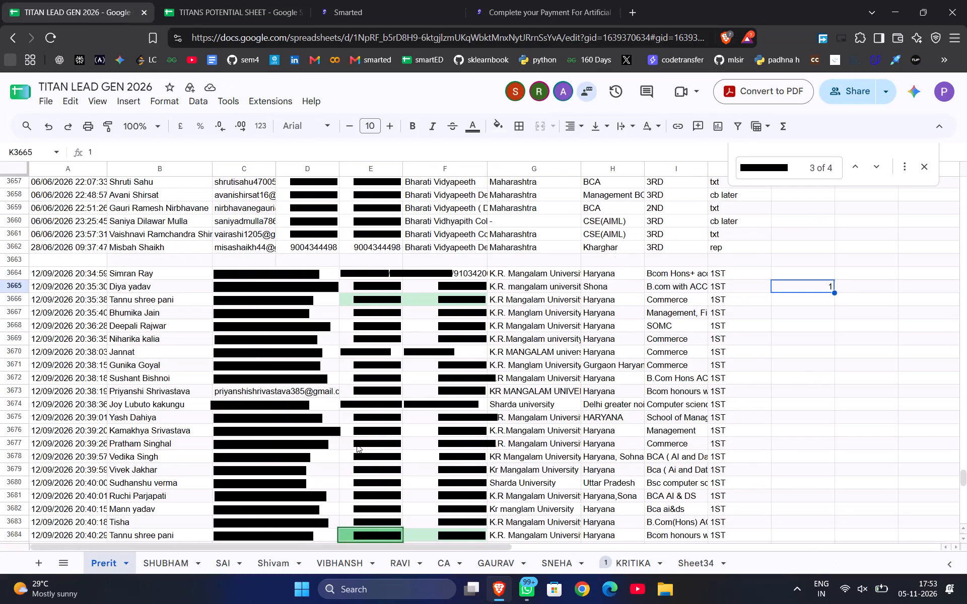
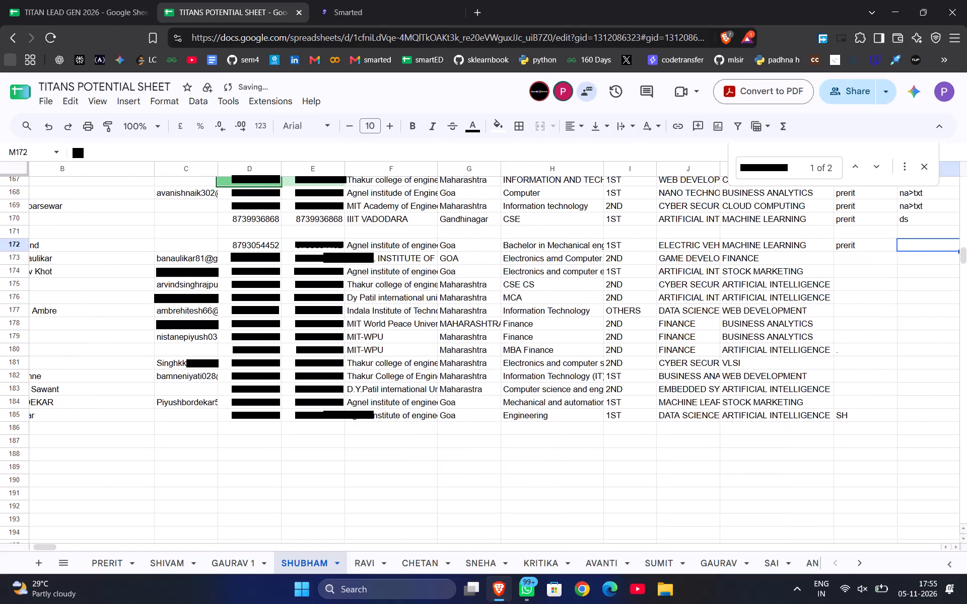
{"action": "triple_click", "coordinate": [353, 246]}
{"action": "left_click", "coordinate": [353, 246]}
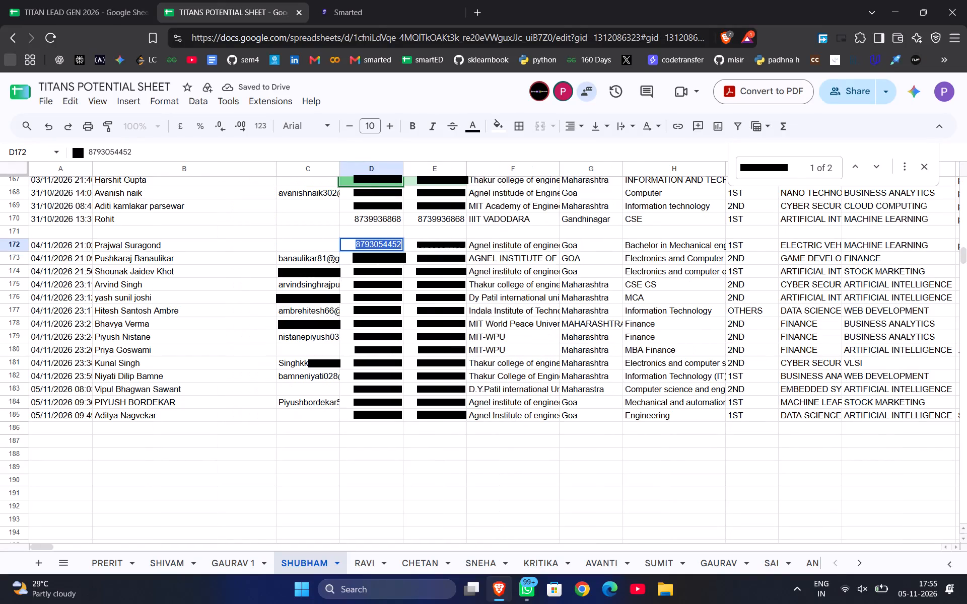
{"action": "key", "text": "ctrl+c"}
{"action": "key", "text": "ctrl+c"}
{"action": "key", "text": "ctrl+c"}
{"action": "key", "text": "ctrl+f"}
{"action": "key", "text": "ctrl+v"}
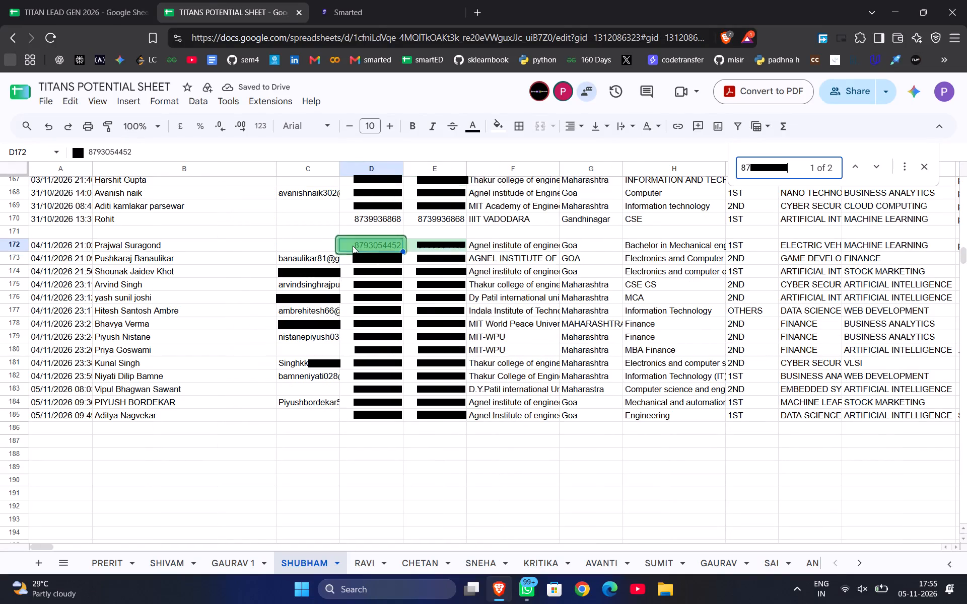
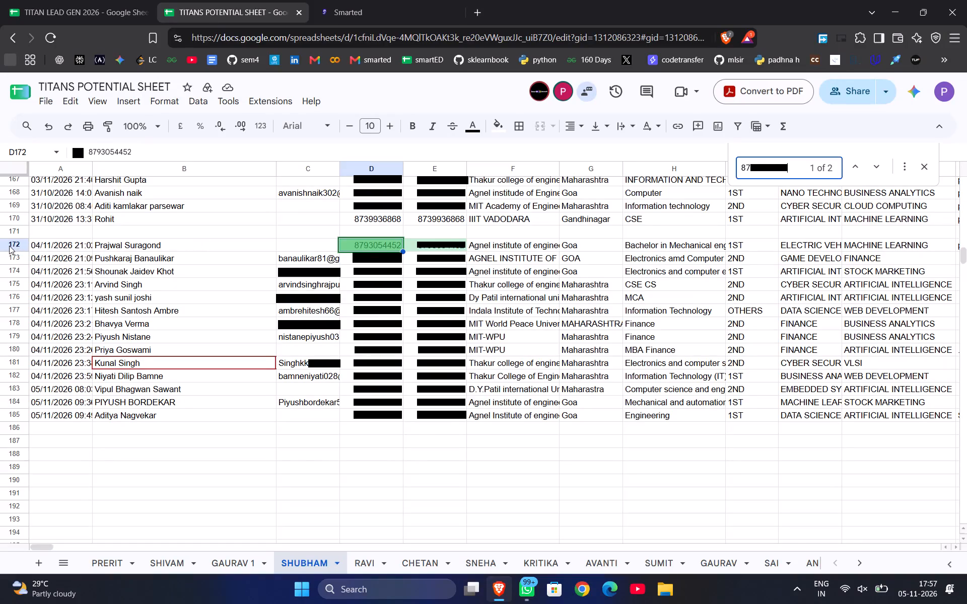
Select the entire lead row 172 in the SHUBHAM sheet.
{"action": "left_click", "coordinate": [10, 246]}
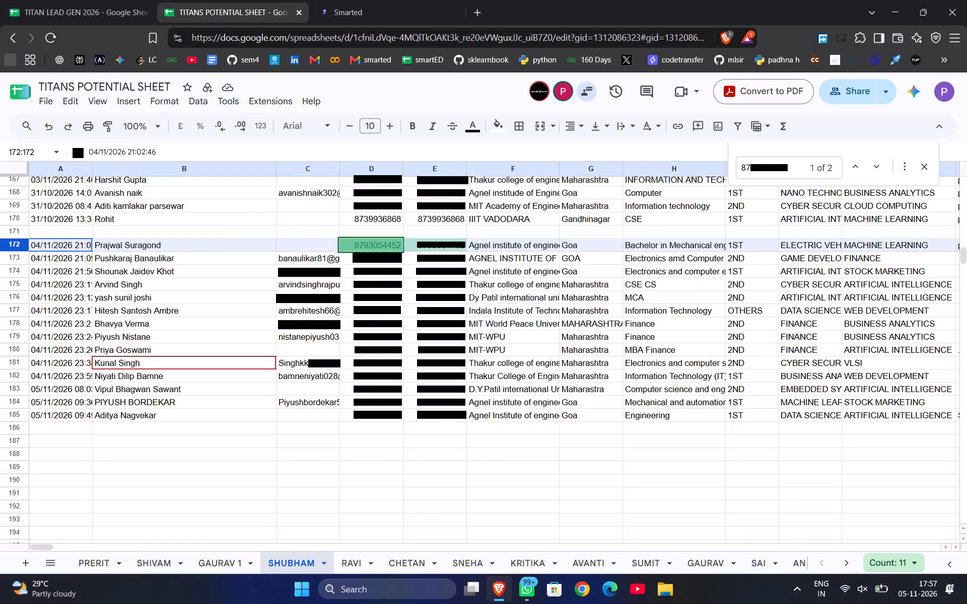
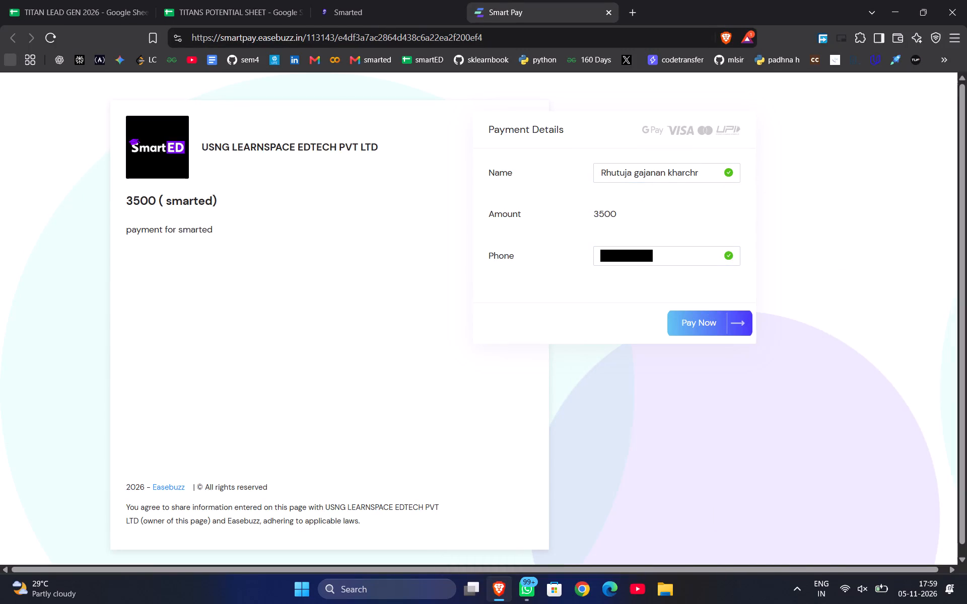
Submit the student's payment details for the 3500 SmartED payment to proceed to the Easebuzz confirmation page.
{"action": "left_click", "coordinate": [710, 316]}
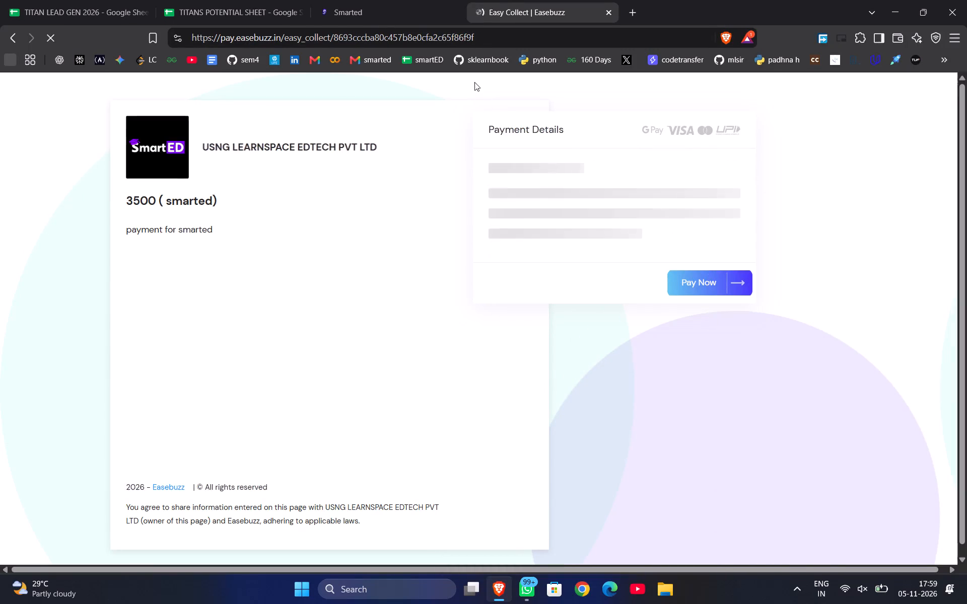
Start a screenshot of the Easebuzz page showing the student's payment information for confirmation.
{"action": "key", "text": "Print"}
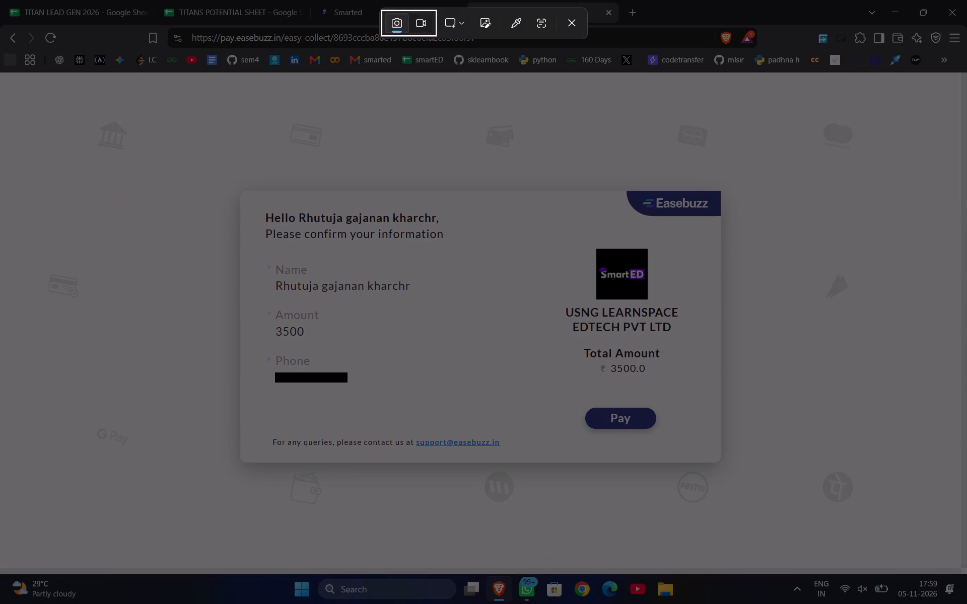
Dismiss the screen capture overlay covering the Easebuzz payment confirmation page without taking a capture.
{"action": "key", "text": "Escape"}
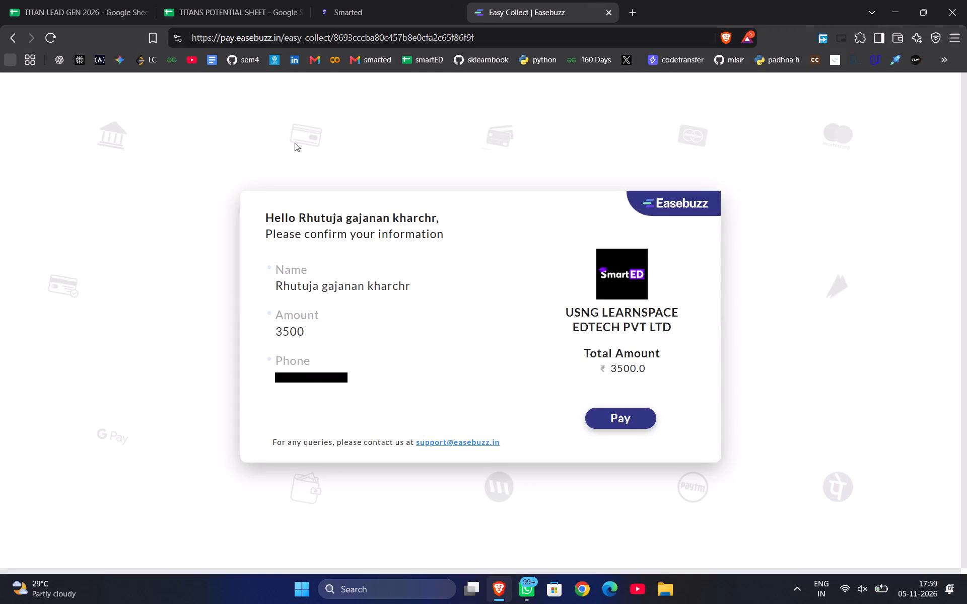
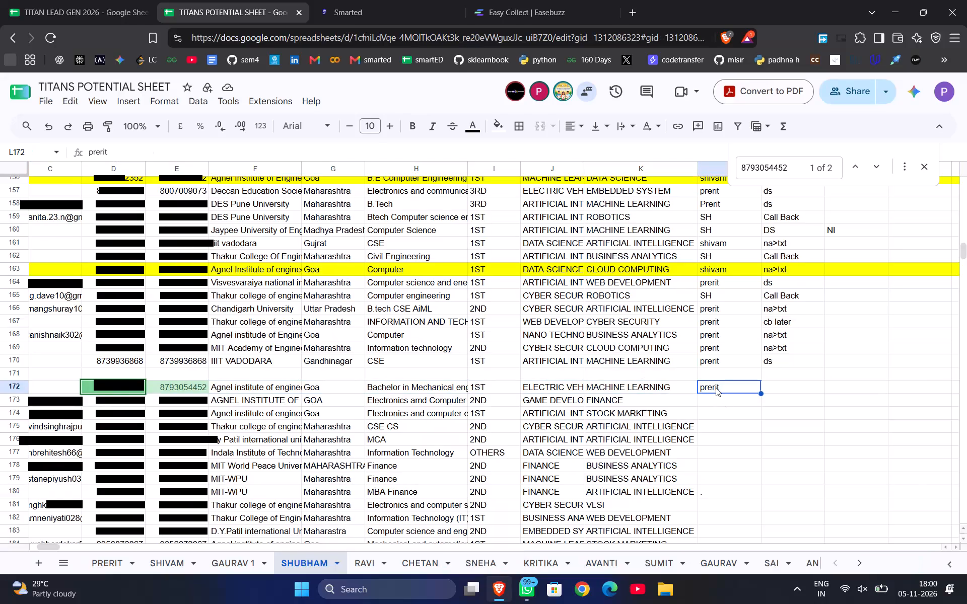
Highlight the whole of row 172, the lead found by phone number, with a light blue fill.
{"action": "left_click", "coordinate": [25, 385]}
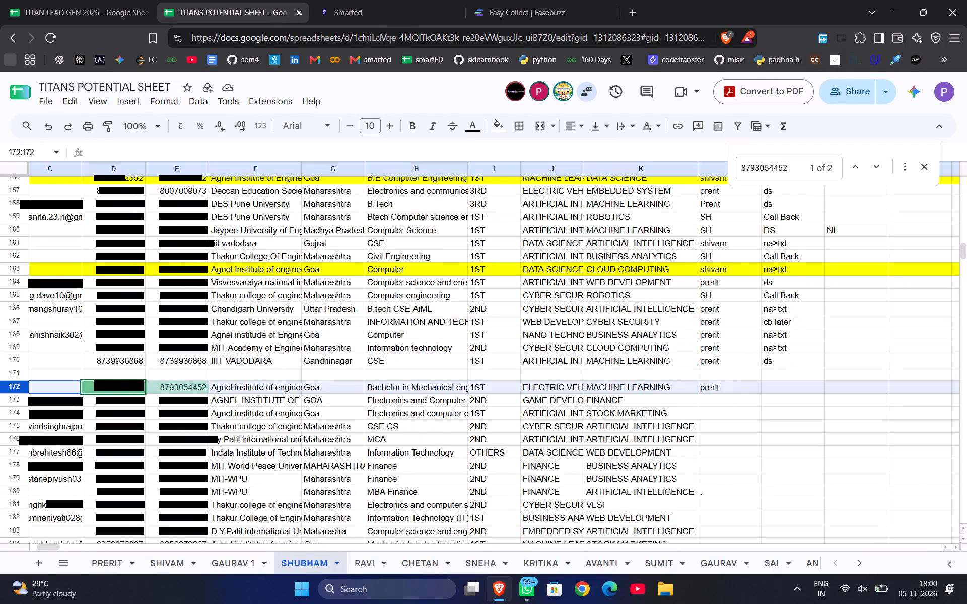
{"action": "left_click", "coordinate": [500, 121]}
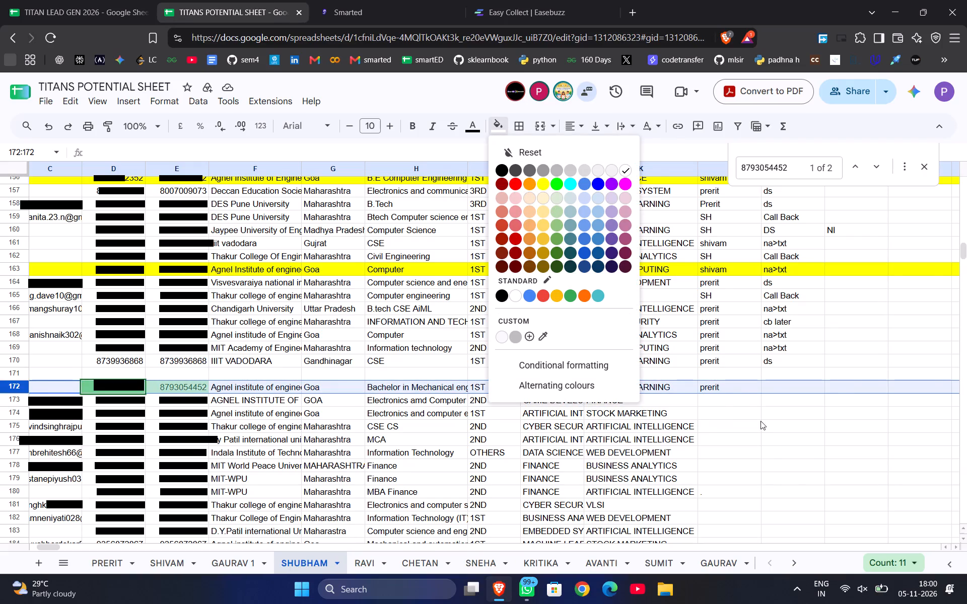
{"action": "left_click", "coordinate": [709, 393]}
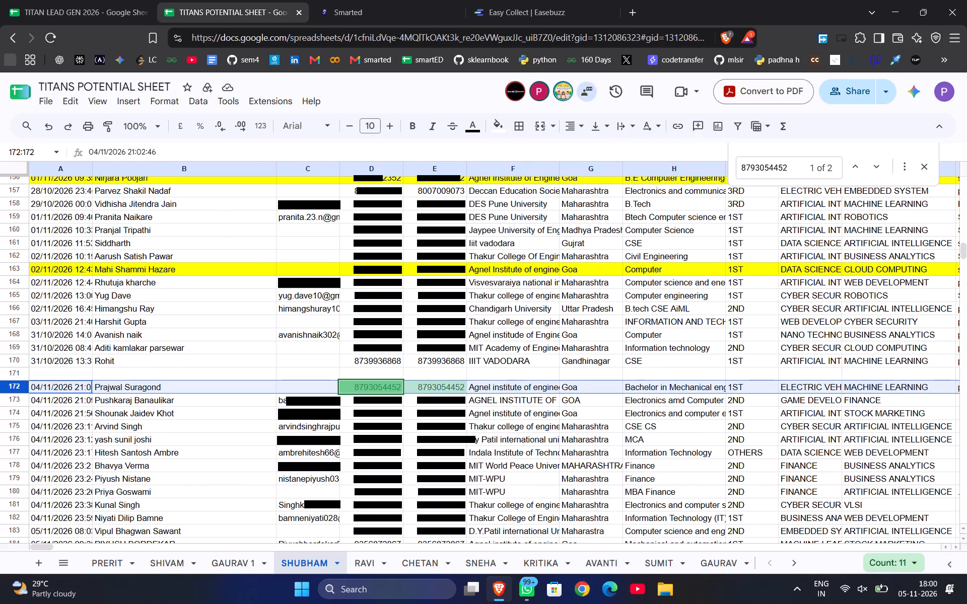
Clear the caller name prerit from column L of row 172.
{"action": "scroll", "coordinate": [694, 394], "scroll_direction": "left", "scroll_amount": 4}
{"action": "scroll", "coordinate": [626, 398], "scroll_direction": "right", "scroll_amount": 2}
{"action": "left_click", "coordinate": [643, 390]}
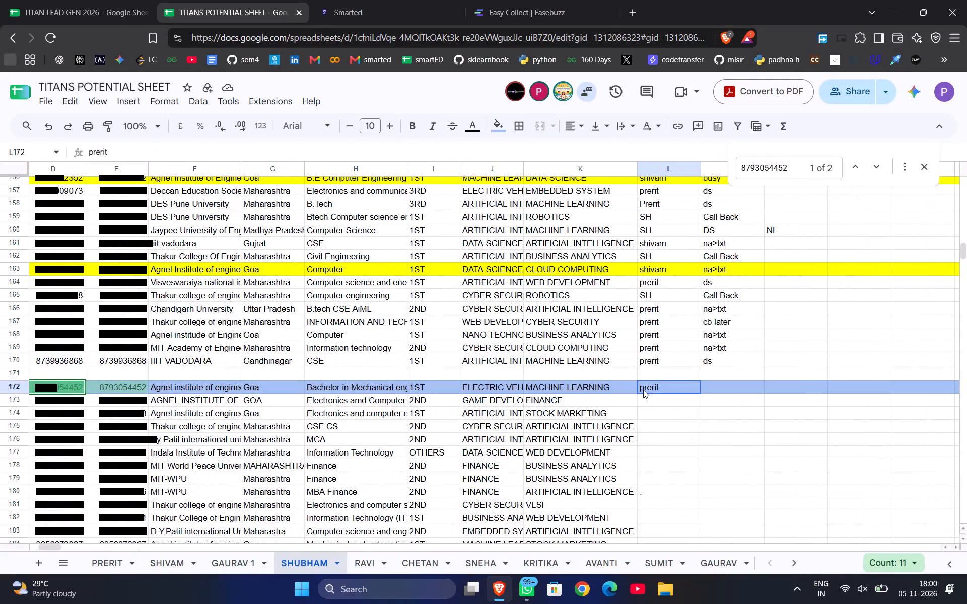
{"action": "key", "text": "Delete"}
Enter prerit as the caller name in column L of row 173.
{"action": "key", "text": "Down"}
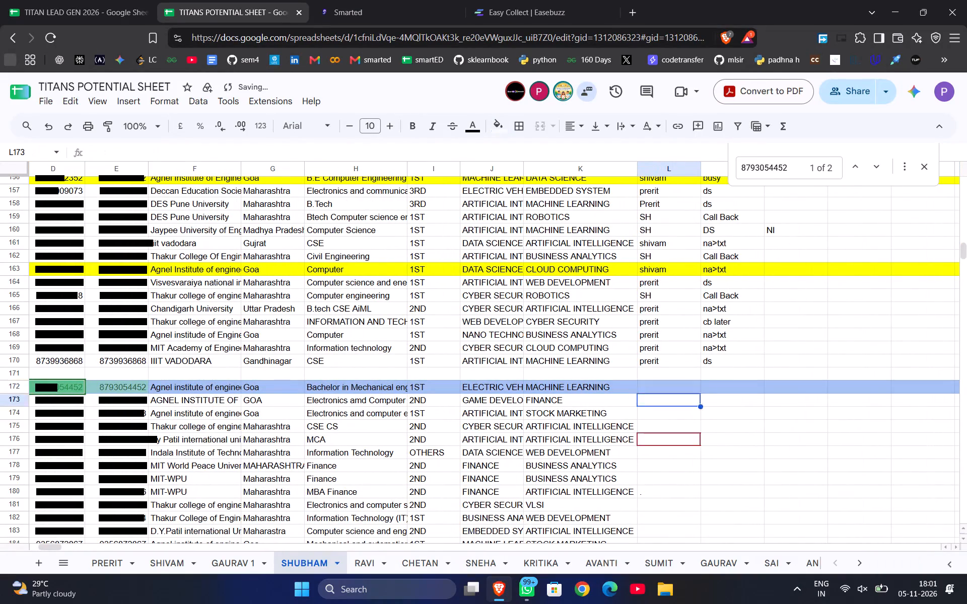
{"action": "key", "text": "p"}
{"action": "type", "text": "rerit"}
{"action": "key", "text": "Tab"}
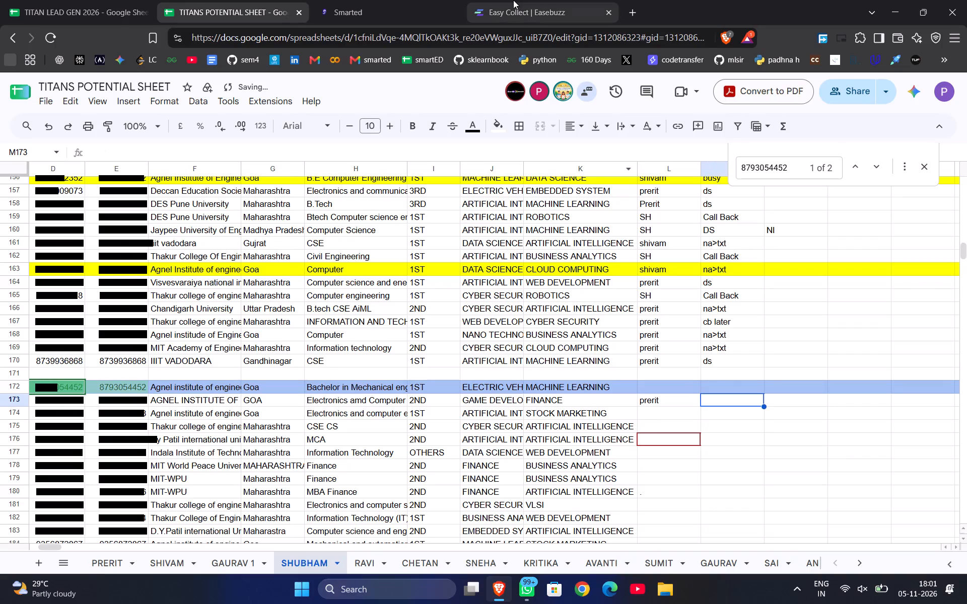
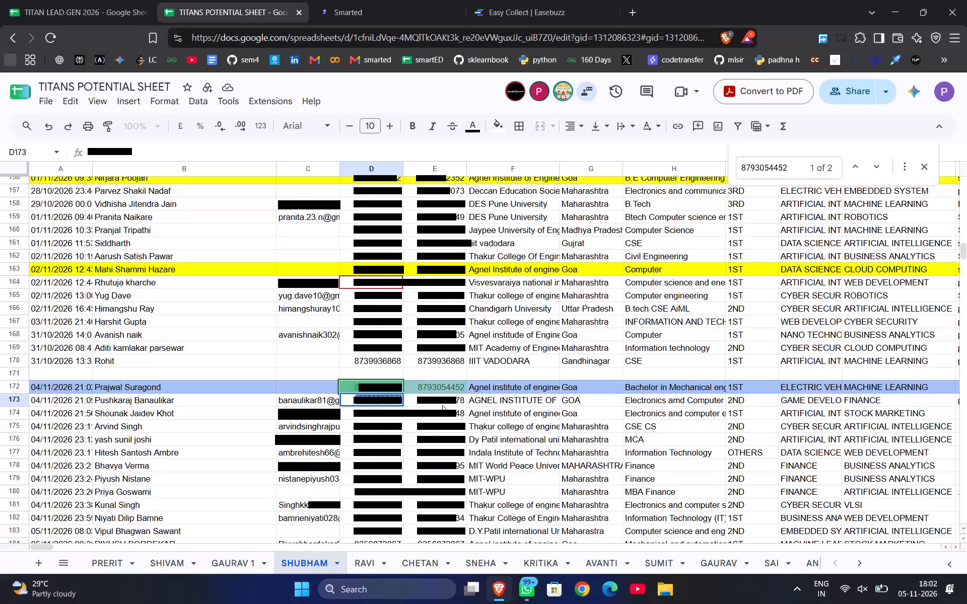
Review the lead in row 173, checking the college, branch, course interests and the call-status cell in column M.
{"action": "left_click", "coordinate": [503, 402]}
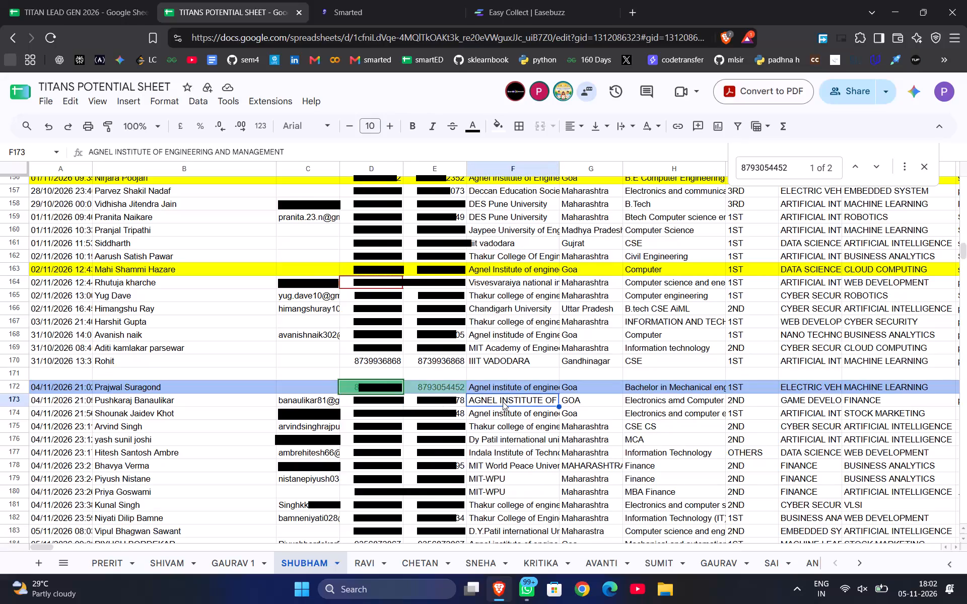
{"action": "left_click", "coordinate": [665, 399]}
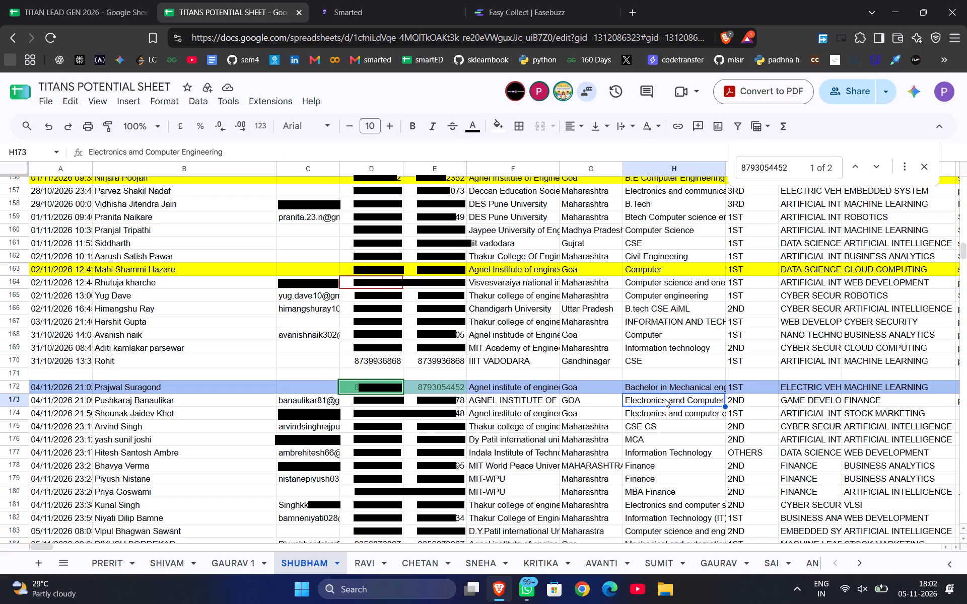
{"action": "left_click", "coordinate": [840, 407]}
{"action": "scroll", "coordinate": [840, 407], "scroll_direction": "left", "scroll_amount": 3}
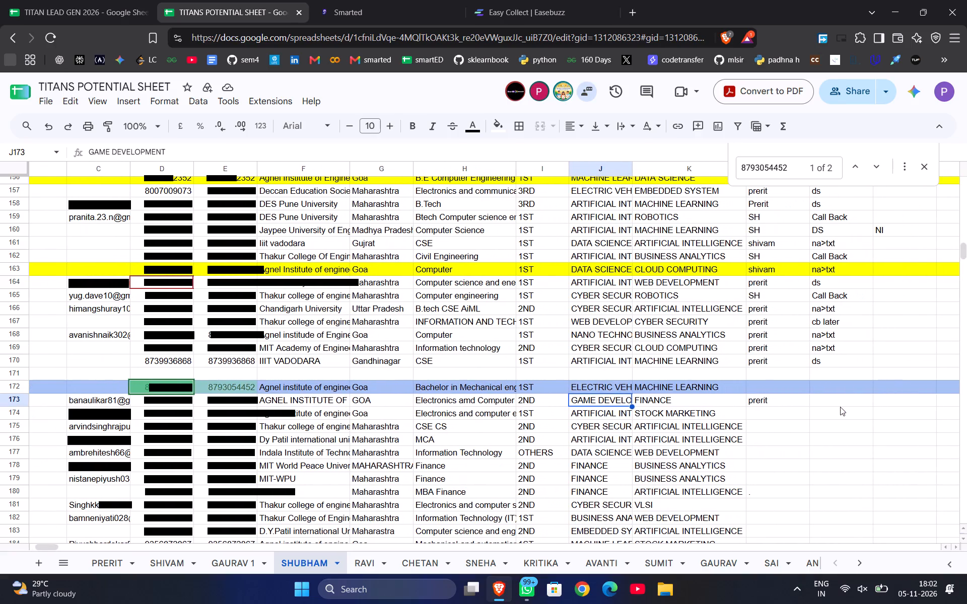
{"action": "left_click", "coordinate": [820, 402]}
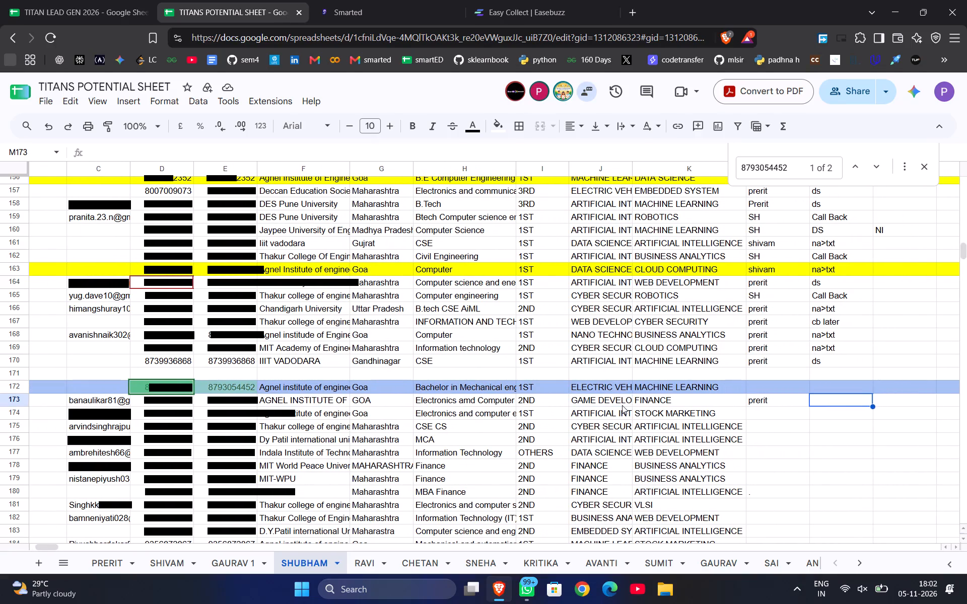
{"action": "scroll", "coordinate": [622, 405], "scroll_direction": "right", "scroll_amount": 2}
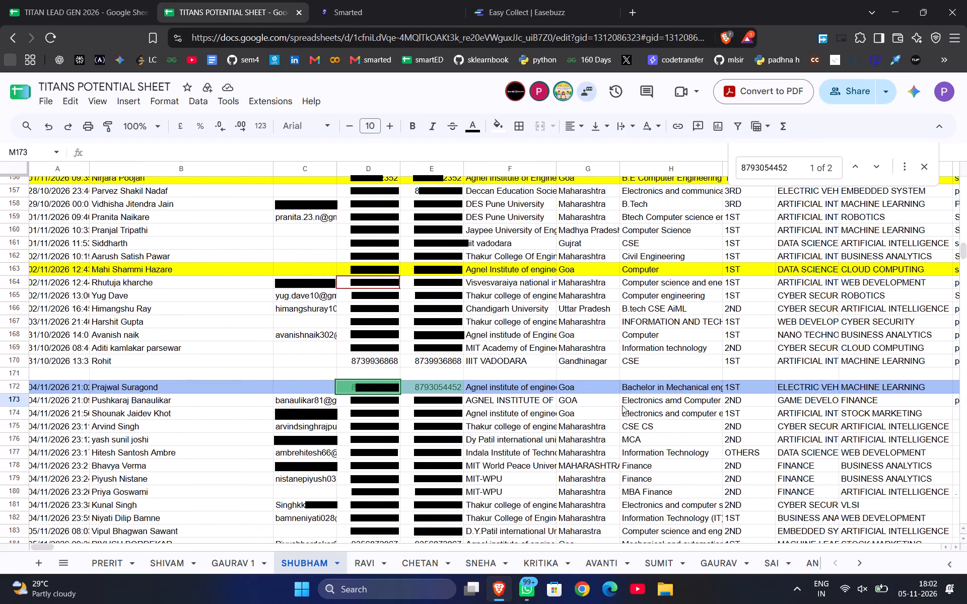
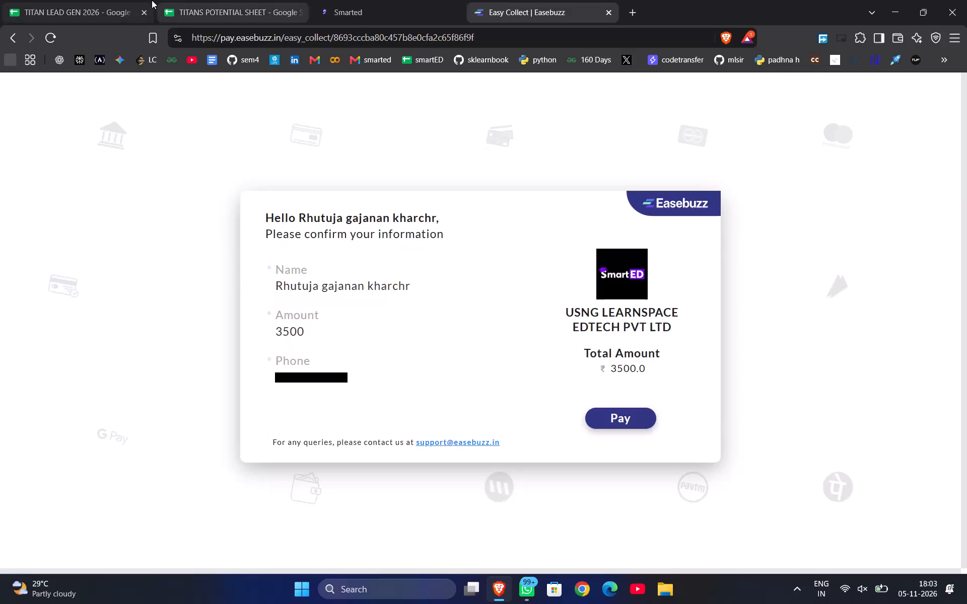
Return from the Easebuzz payment page to the SHUBHAM sheet of TITANS POTENTIAL SHEET.
{"action": "left_click", "coordinate": [201, 2]}
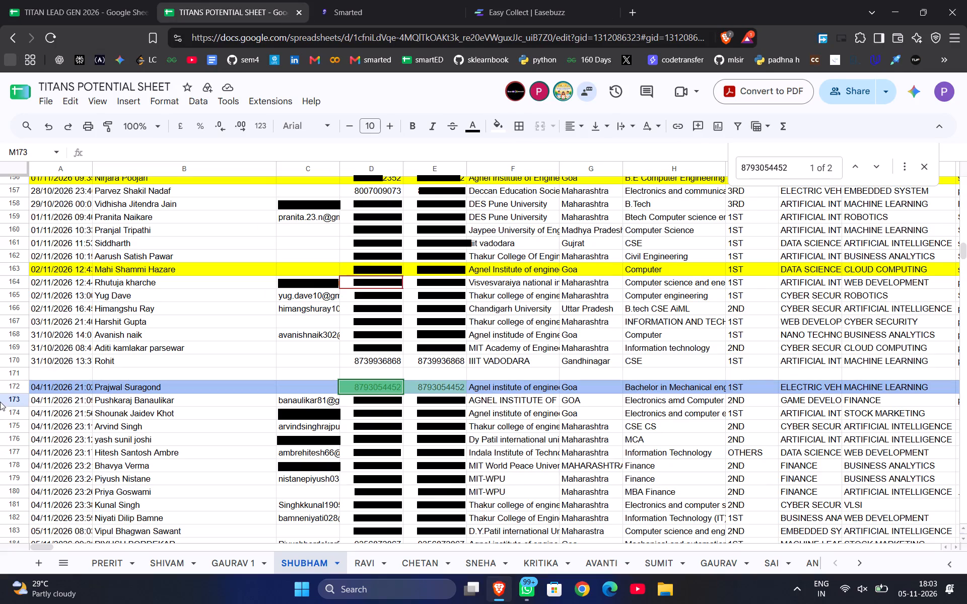
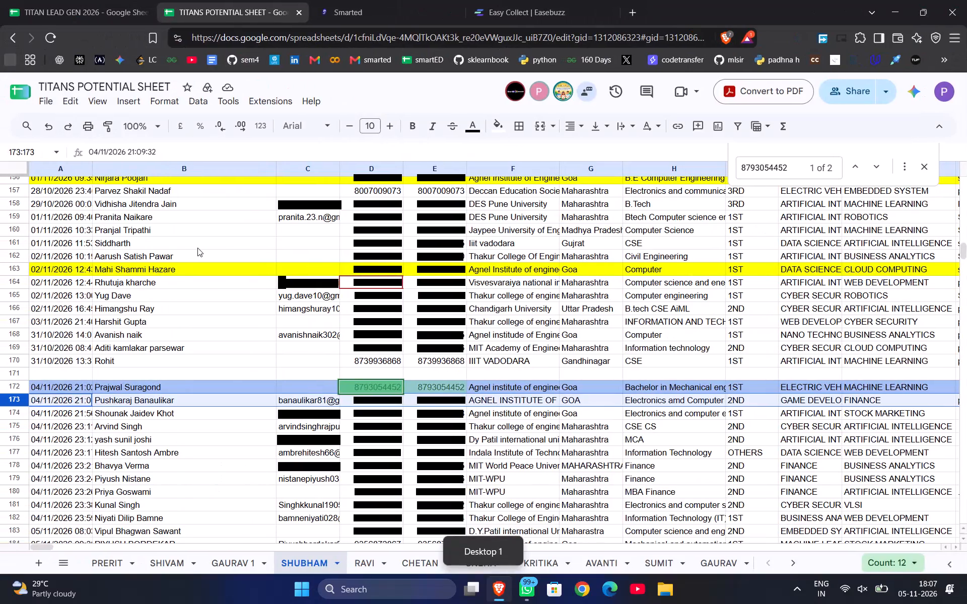
Review the student leads and highlighted rows in the SHUBHAM sheet, from about row 118 down to row 173.
{"action": "scroll", "coordinate": [192, 396], "scroll_direction": "up", "scroll_amount": 4}
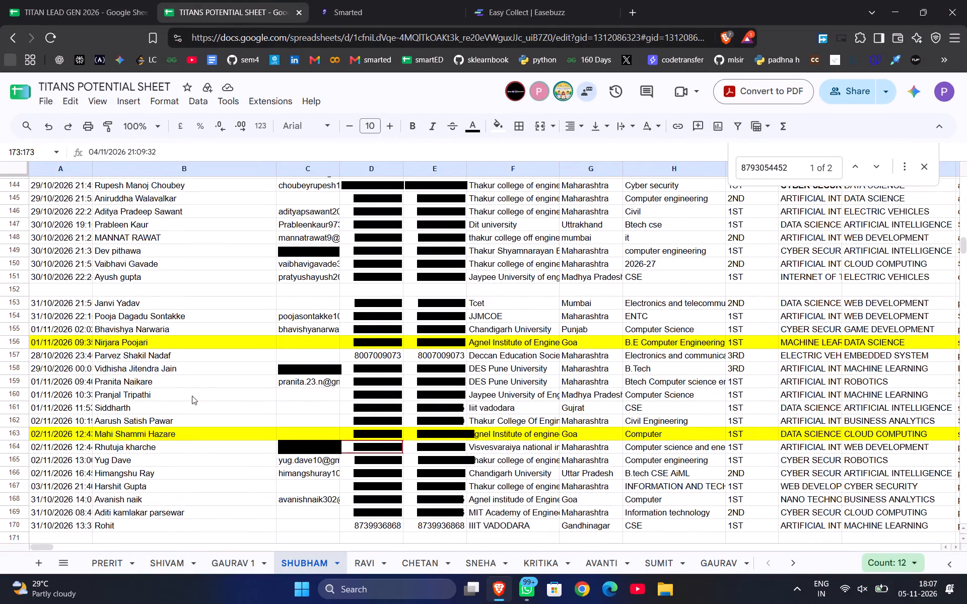
{"action": "scroll", "coordinate": [192, 396], "scroll_direction": "up", "scroll_amount": 6}
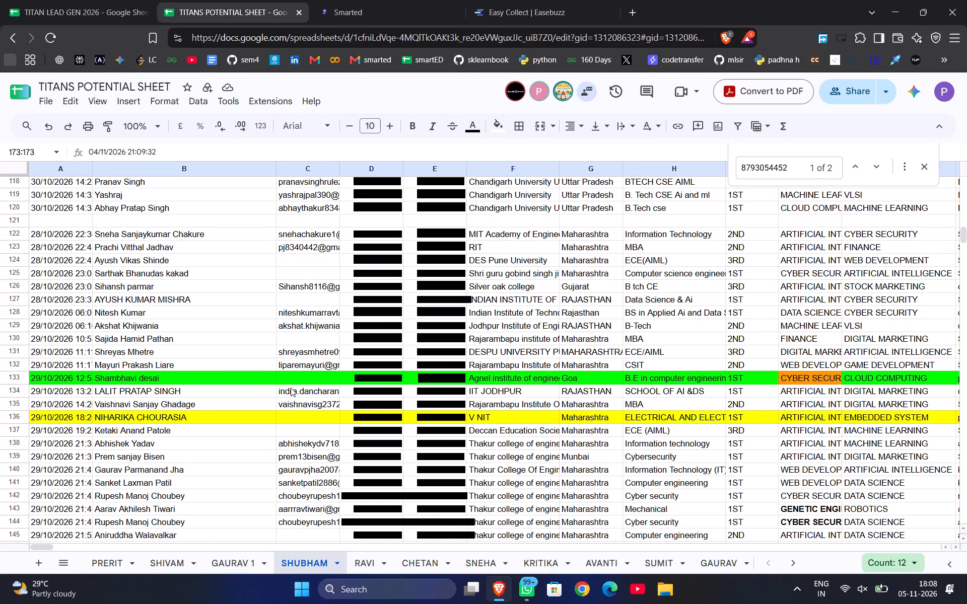
{"action": "scroll", "coordinate": [184, 386], "scroll_direction": "down", "scroll_amount": 1}
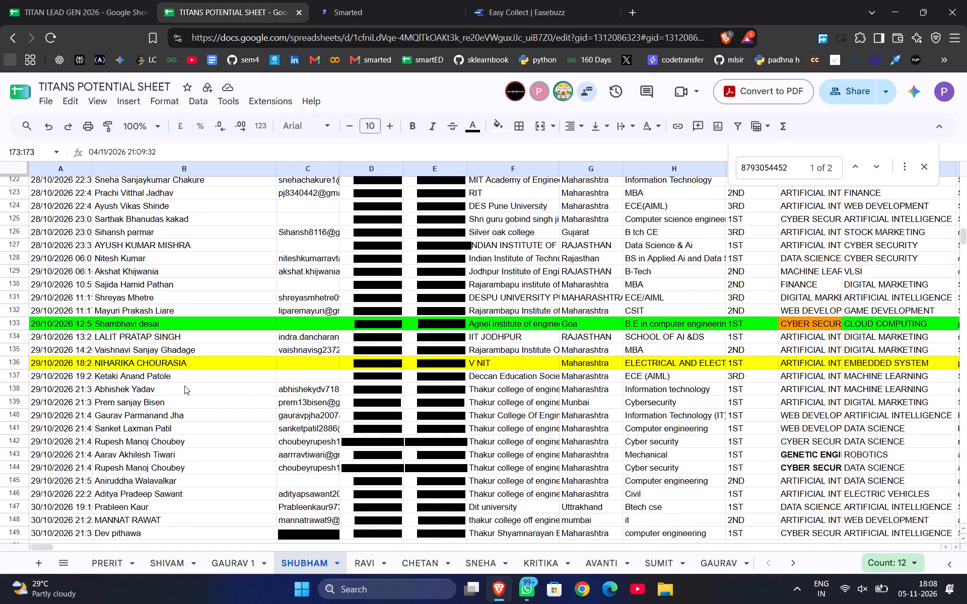
{"action": "scroll", "coordinate": [184, 386], "scroll_direction": "down", "scroll_amount": 6}
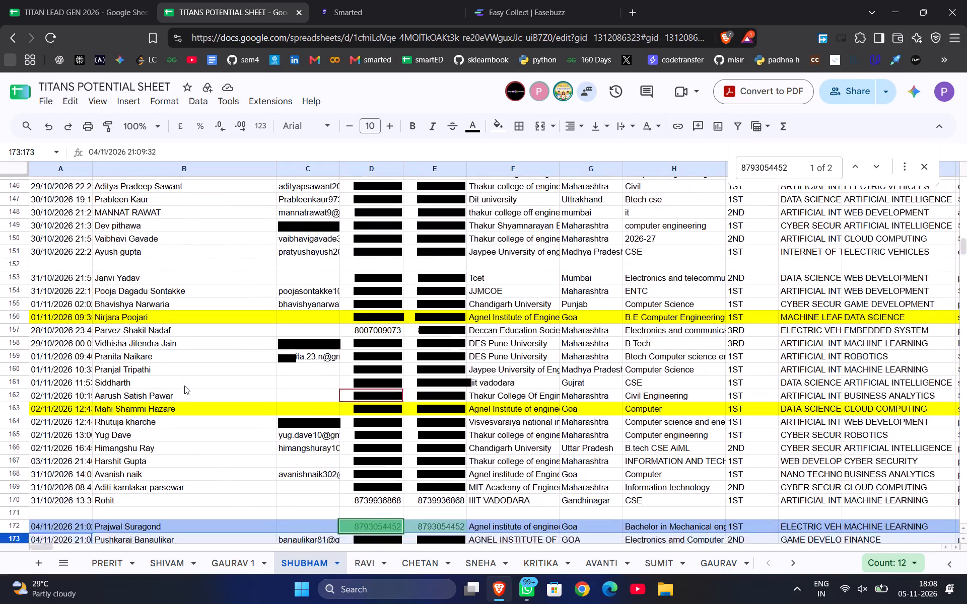
{"action": "scroll", "coordinate": [184, 386], "scroll_direction": "down", "scroll_amount": 1}
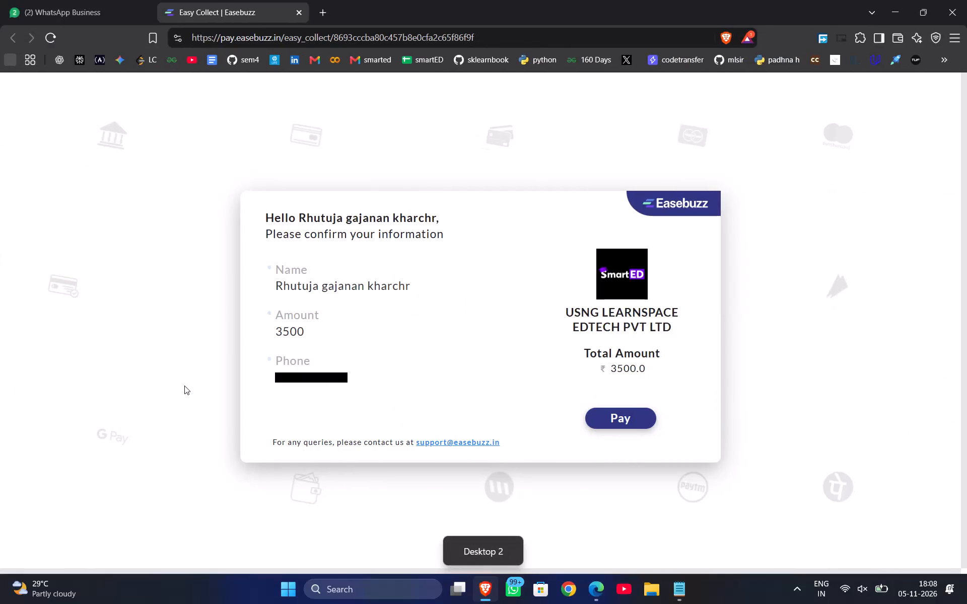
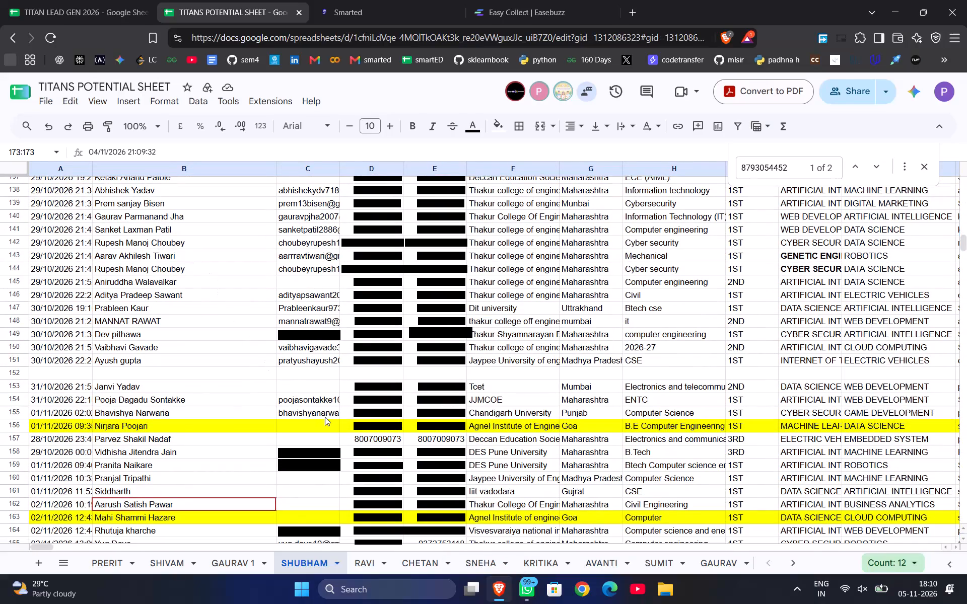
Review the remaining student leads in the SHUBHAM sheet and their caller assignments, down to the last filled row, 185.
{"action": "scroll", "coordinate": [325, 417], "scroll_direction": "down", "scroll_amount": 3}
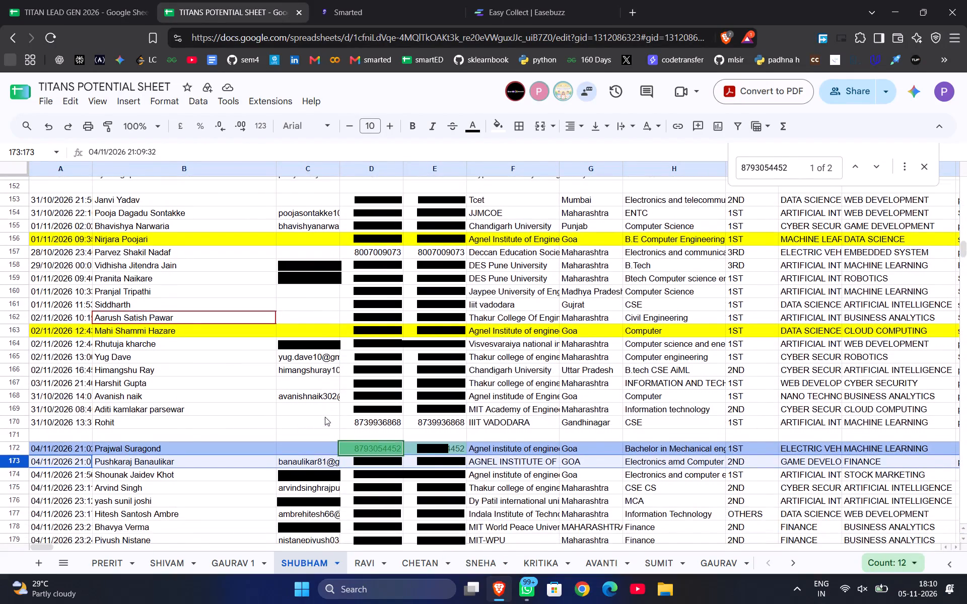
{"action": "scroll", "coordinate": [436, 464], "scroll_direction": "left", "scroll_amount": 1}
{"action": "scroll", "coordinate": [436, 464], "scroll_direction": "down", "scroll_amount": 2}
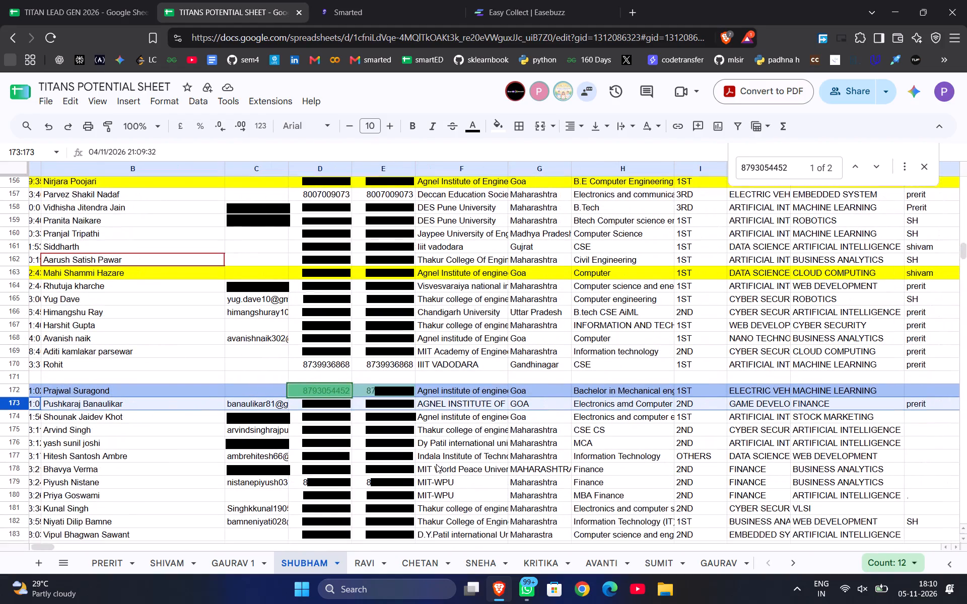
{"action": "scroll", "coordinate": [436, 464], "scroll_direction": "down", "scroll_amount": 1}
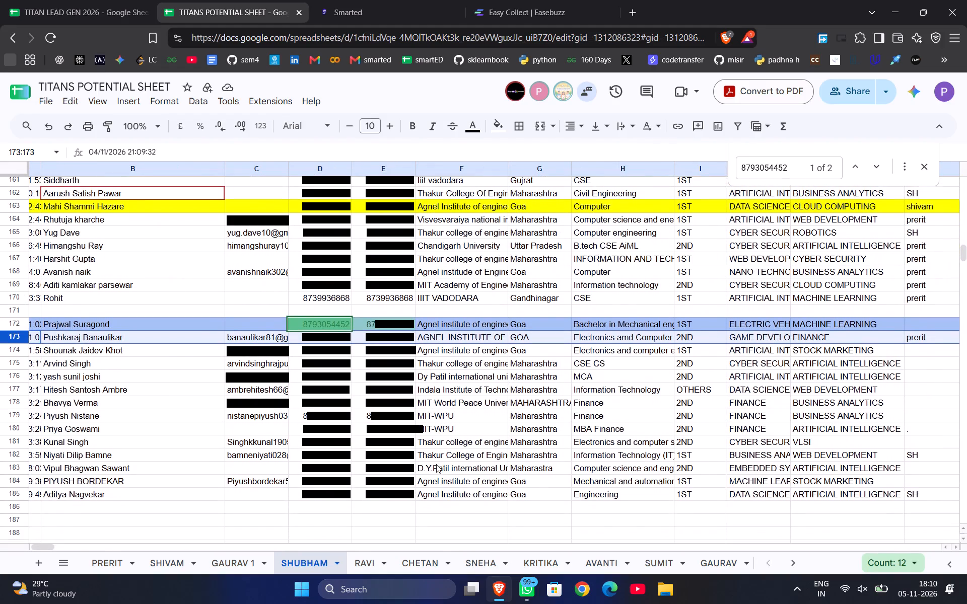
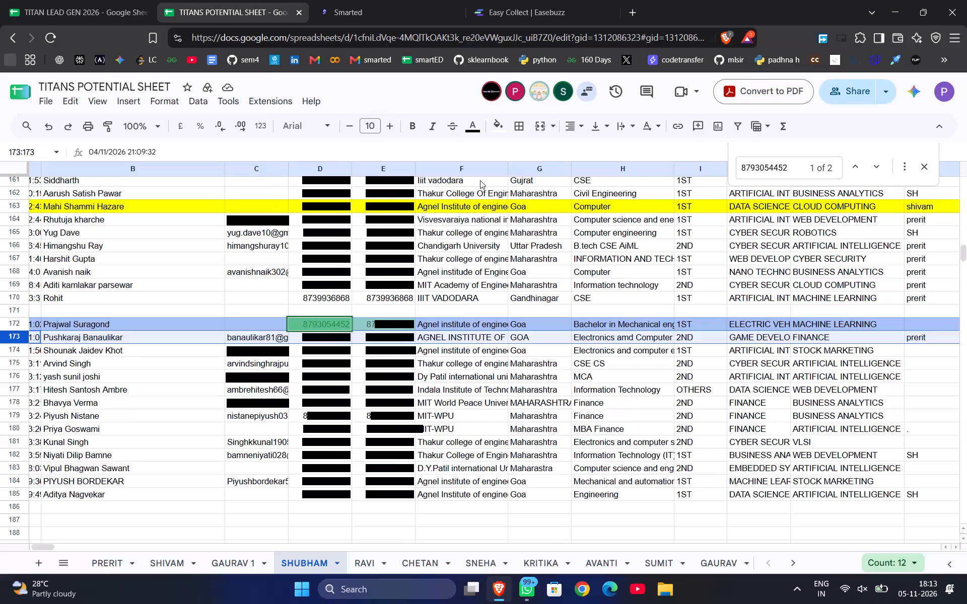
Switch to the Easebuzz Easy Collect page and reload it to check the student's current payment status.
{"action": "left_click", "coordinate": [531, 0]}
{"action": "left_click", "coordinate": [51, 33]}
{"action": "triple_click", "coordinate": [51, 33]}
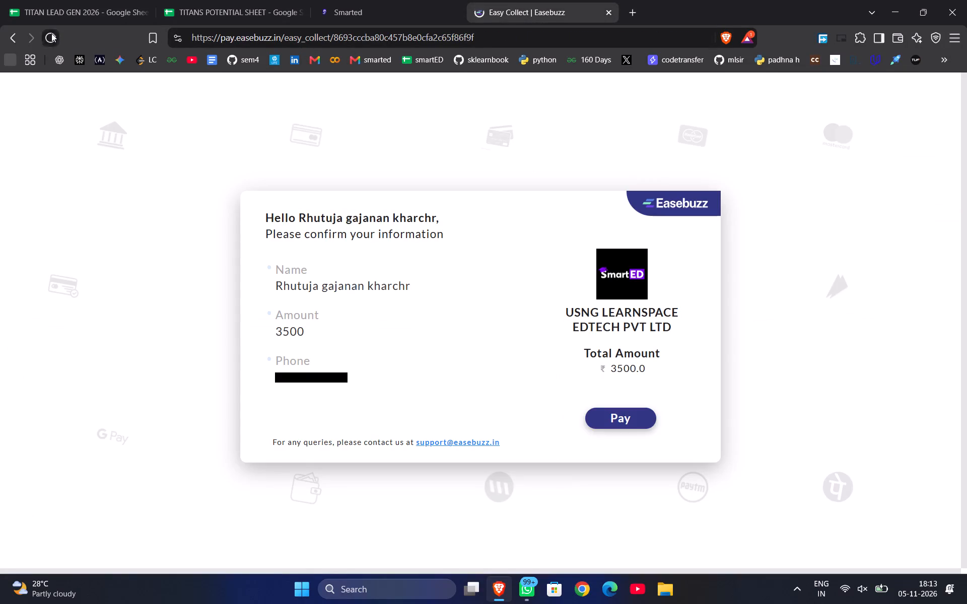
{"action": "triple_click", "coordinate": [51, 33]}
{"action": "left_click", "coordinate": [51, 33]}
{"action": "left_click", "coordinate": [51, 33]}
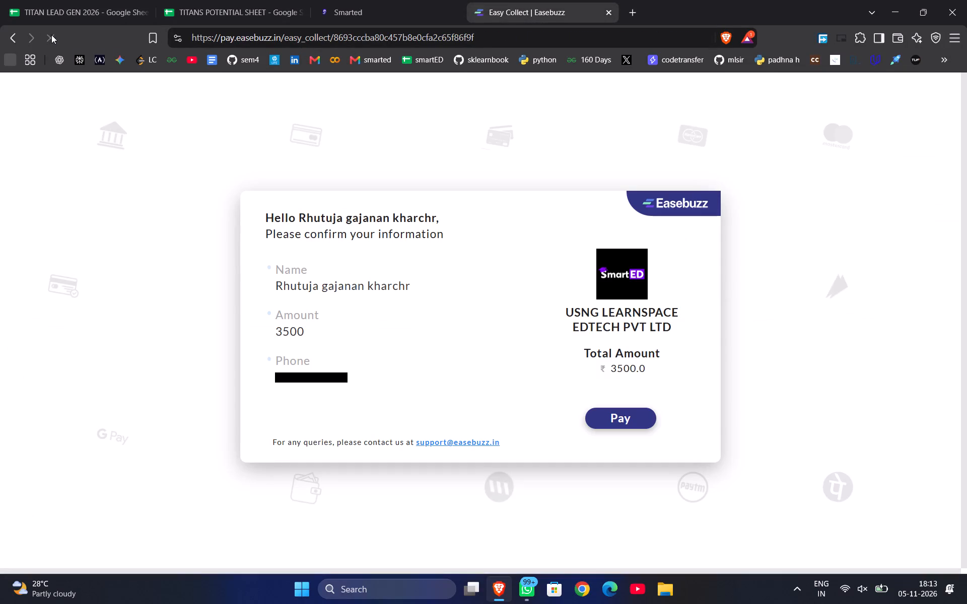
{"action": "left_click", "coordinate": [50, 40]}
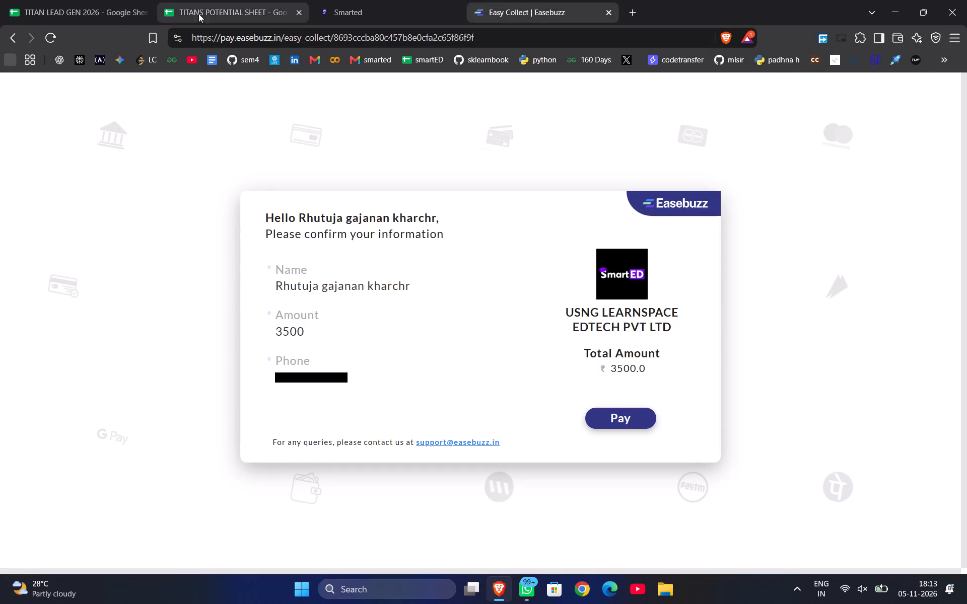
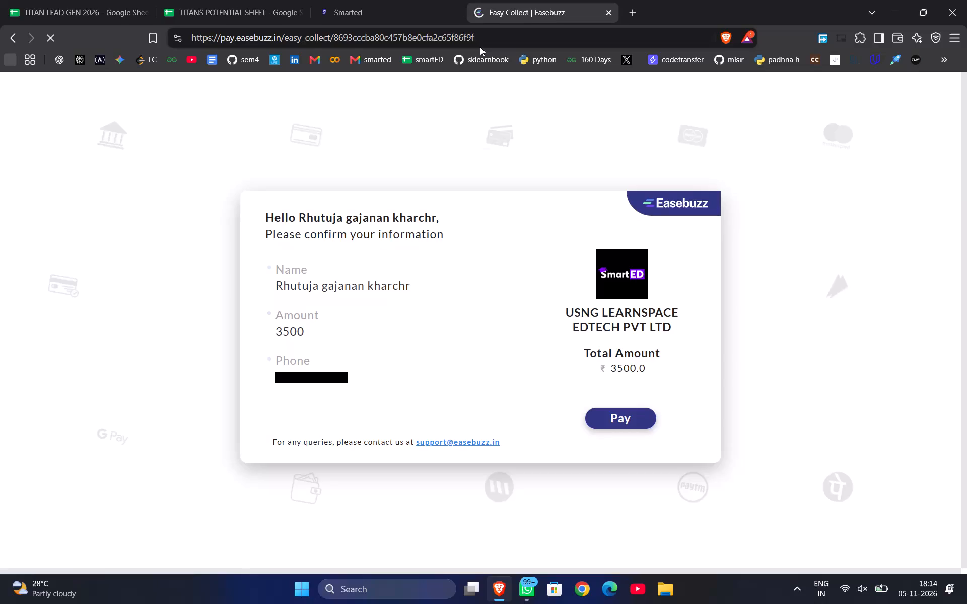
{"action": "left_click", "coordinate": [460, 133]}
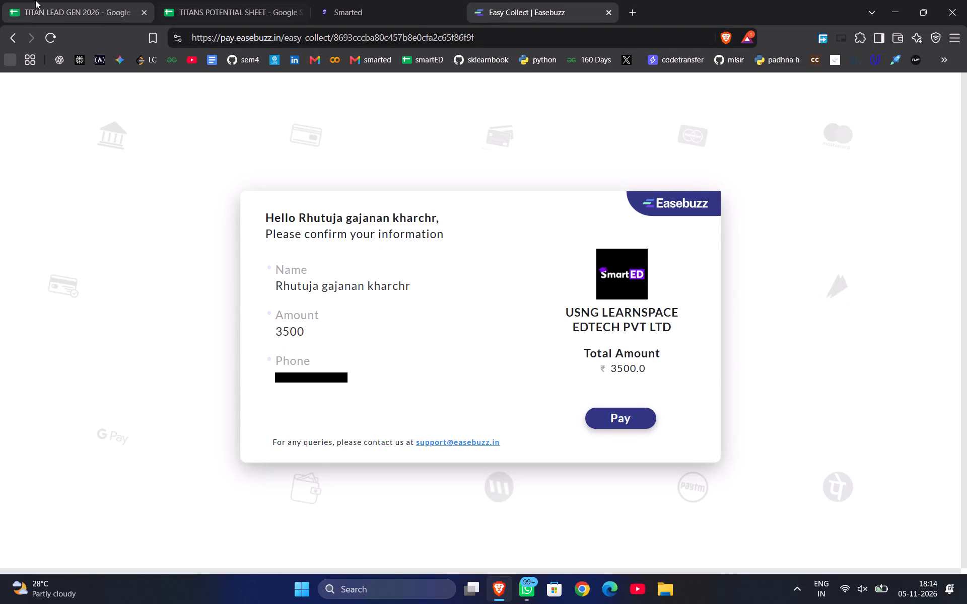
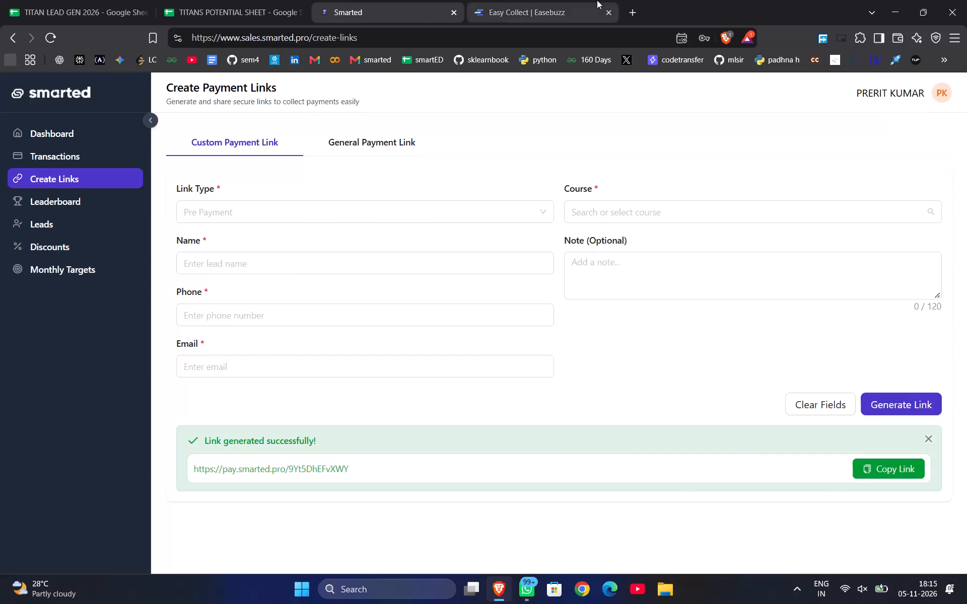
Close the Easebuzz payment page.
{"action": "left_click", "coordinate": [597, 0]}
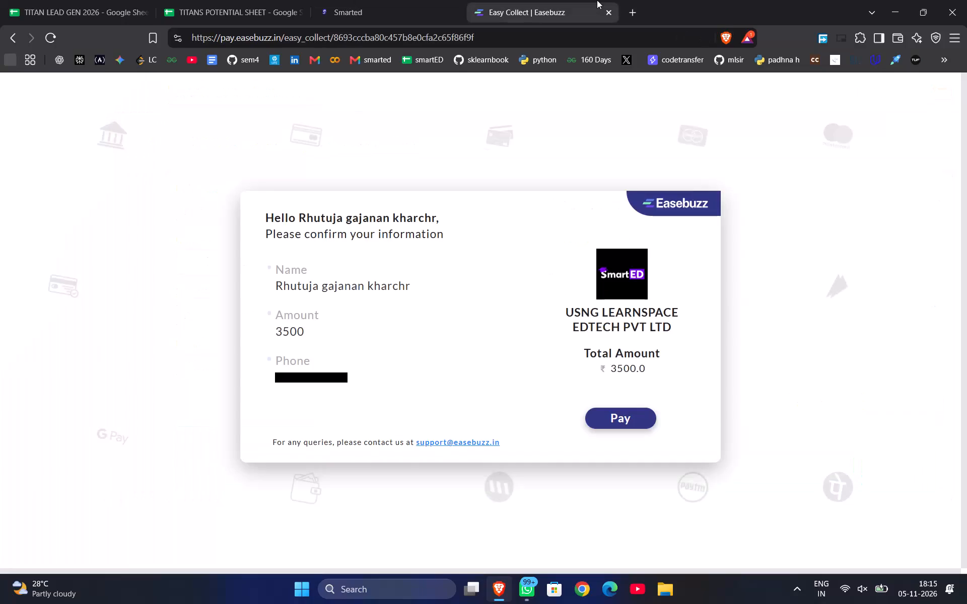
{"action": "key", "text": "ctrl+w"}
Search the SHUBHAM sheet of the TITANS POTENTIAL SHEET for the copied phone number and check the matching lead's row.
{"action": "left_click", "coordinate": [264, 0]}
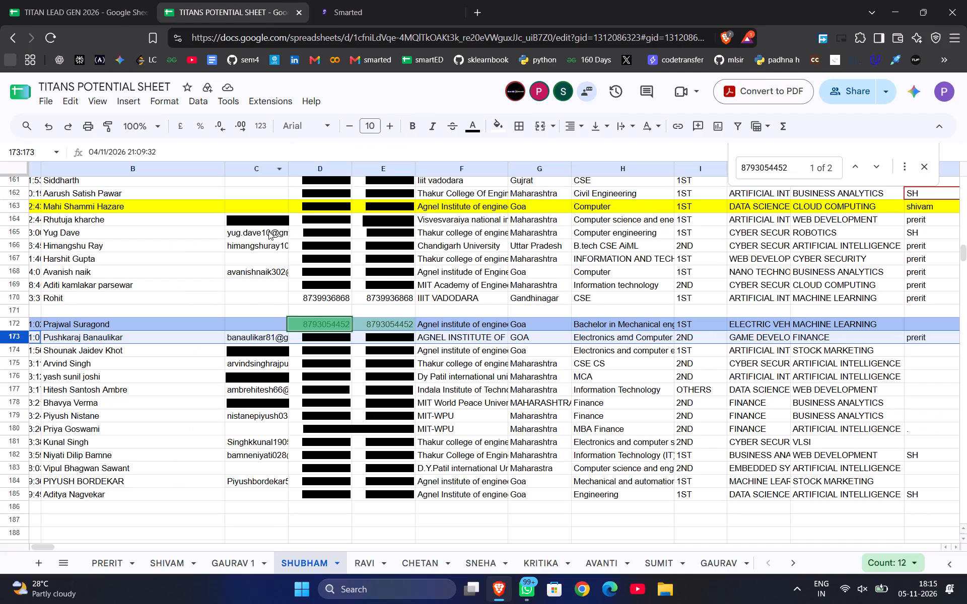
{"action": "left_click", "coordinate": [247, 371]}
{"action": "key", "text": "ctrl+f"}
{"action": "key", "text": "ctrl+v"}
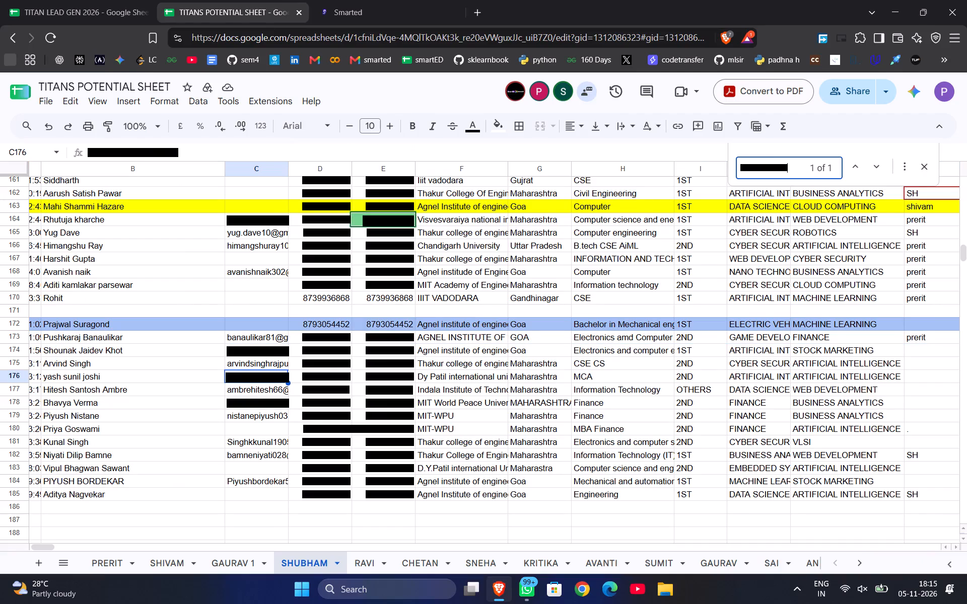
{"action": "scroll", "coordinate": [354, 322], "scroll_direction": "up", "scroll_amount": 1}
{"action": "scroll", "coordinate": [354, 322], "scroll_direction": "left", "scroll_amount": 1}
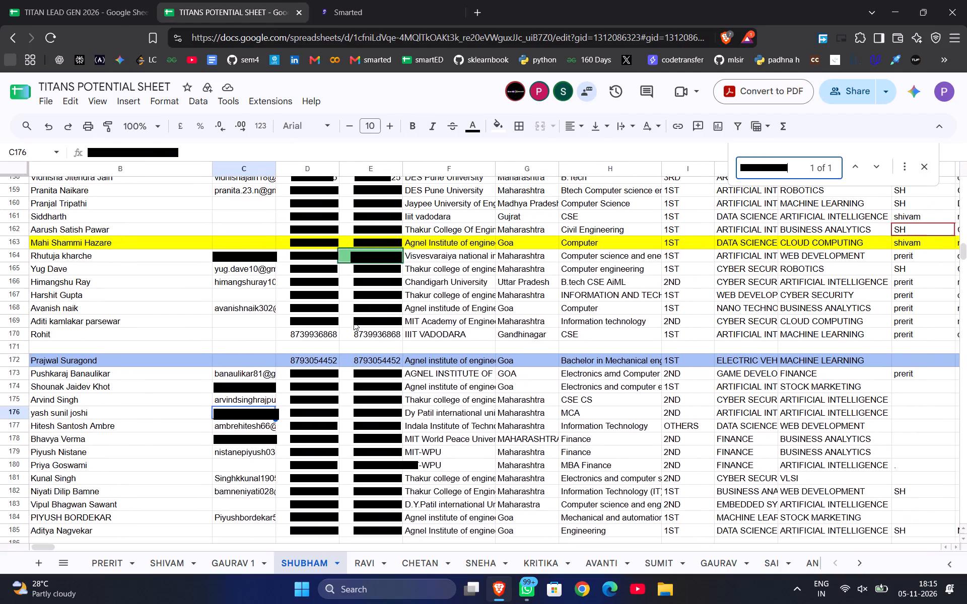
{"action": "scroll", "coordinate": [354, 322], "scroll_direction": "left", "scroll_amount": 2}
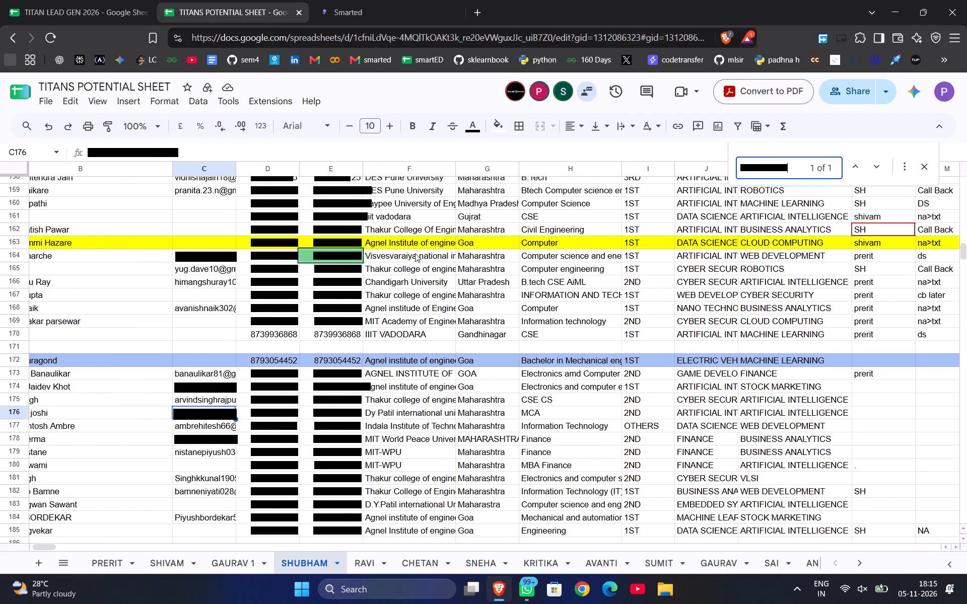
{"action": "left_click", "coordinate": [415, 253]}
{"action": "scroll", "coordinate": [415, 253], "scroll_direction": "right", "scroll_amount": 3}
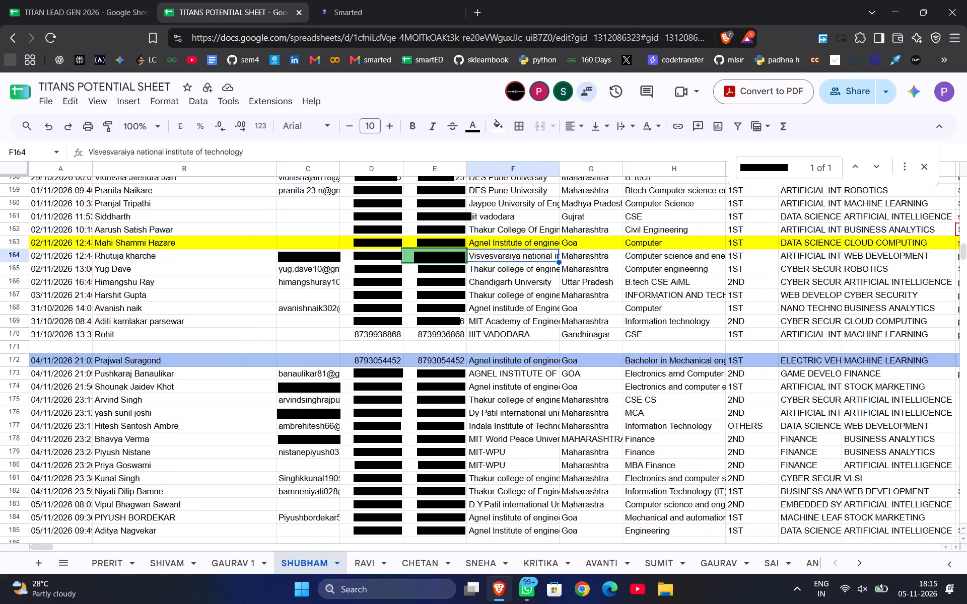
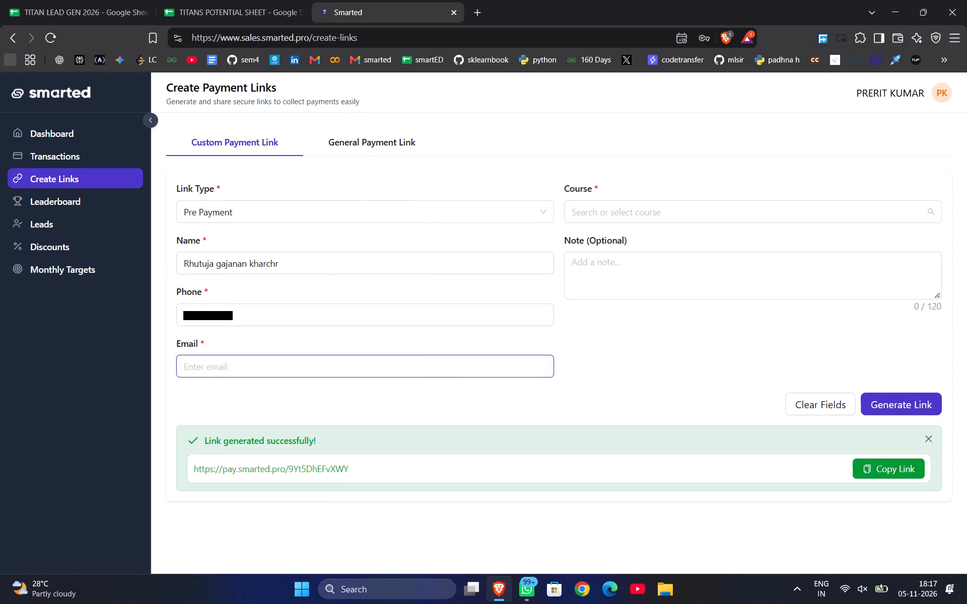
Fill in the email field of the custom payment link form with the lead's previously copied email address.
{"action": "key", "text": "super+v"}
{"action": "key", "text": "Down"}
{"action": "key", "text": "Return"}
{"action": "key", "text": "ctrl+v"}
{"action": "key", "text": "Tab"}
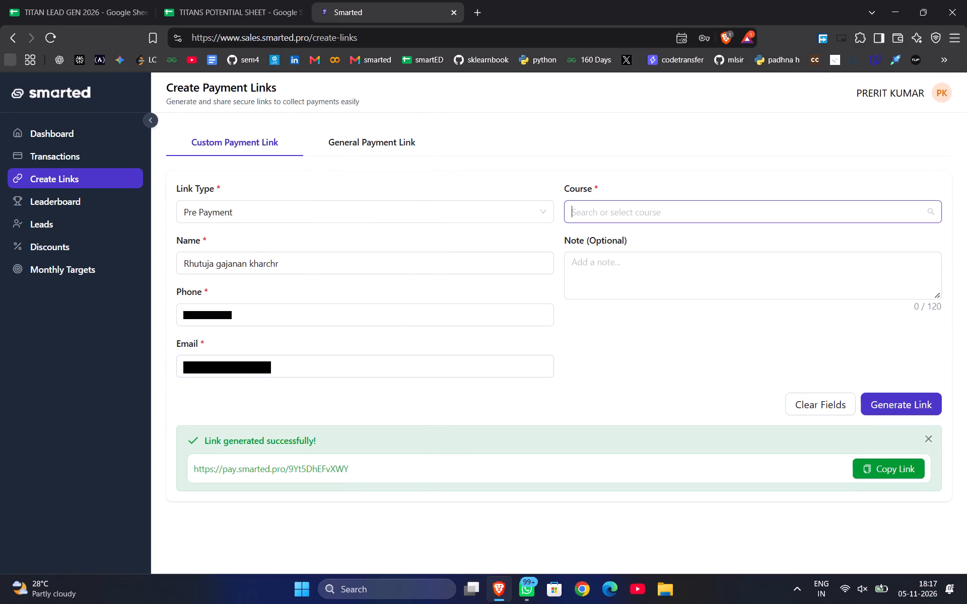
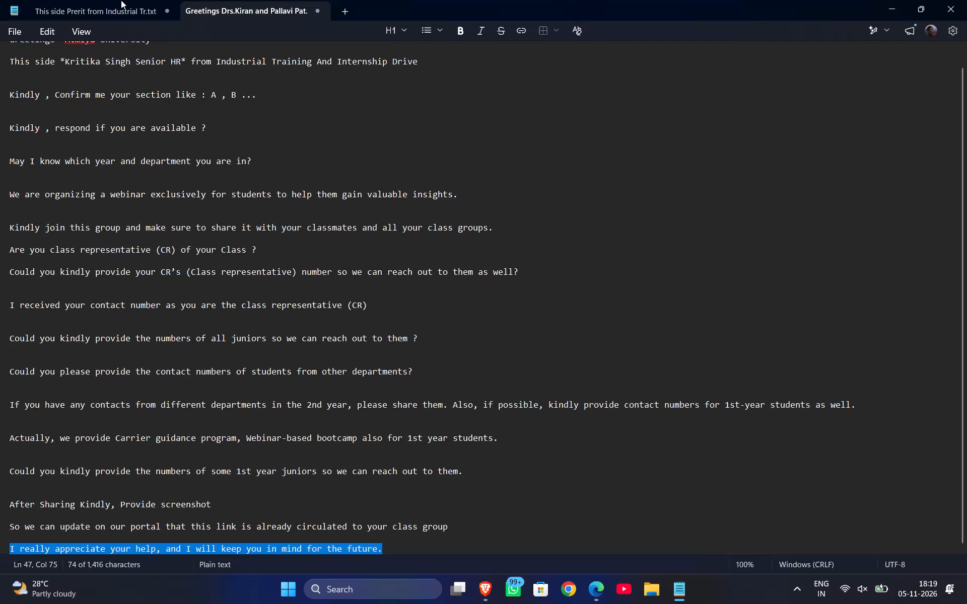
Paste the copied message about the registration QR code reactivated for 11 minutes below the pending payment reminder in the Industrial Training notes.
{"action": "left_click", "coordinate": [121, 5]}
{"action": "scroll", "coordinate": [234, 280], "scroll_direction": "down", "scroll_amount": 6}
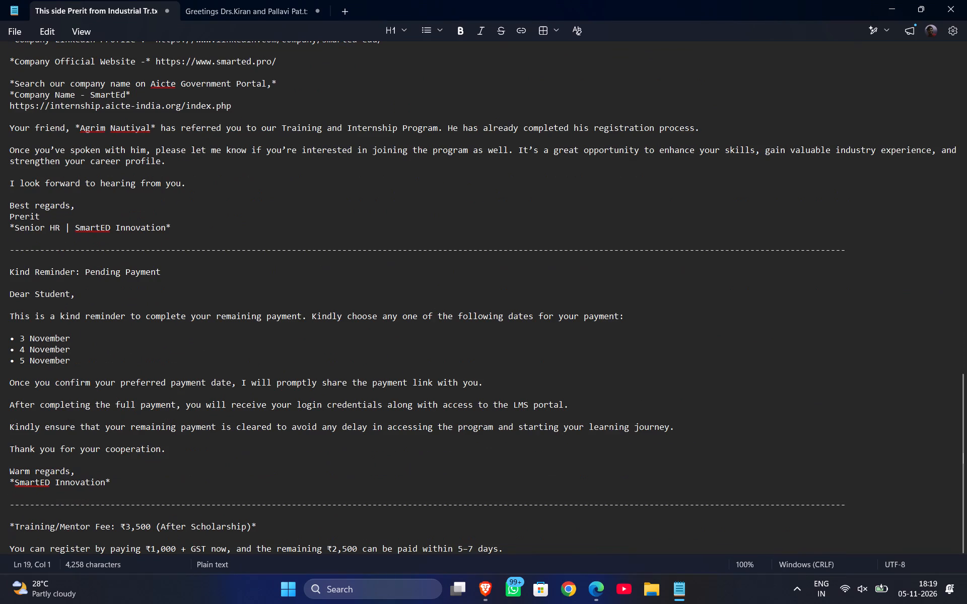
{"action": "scroll", "coordinate": [48, 490], "scroll_direction": "down", "scroll_amount": 6}
{"action": "scroll", "coordinate": [43, 429], "scroll_direction": "down", "scroll_amount": 3}
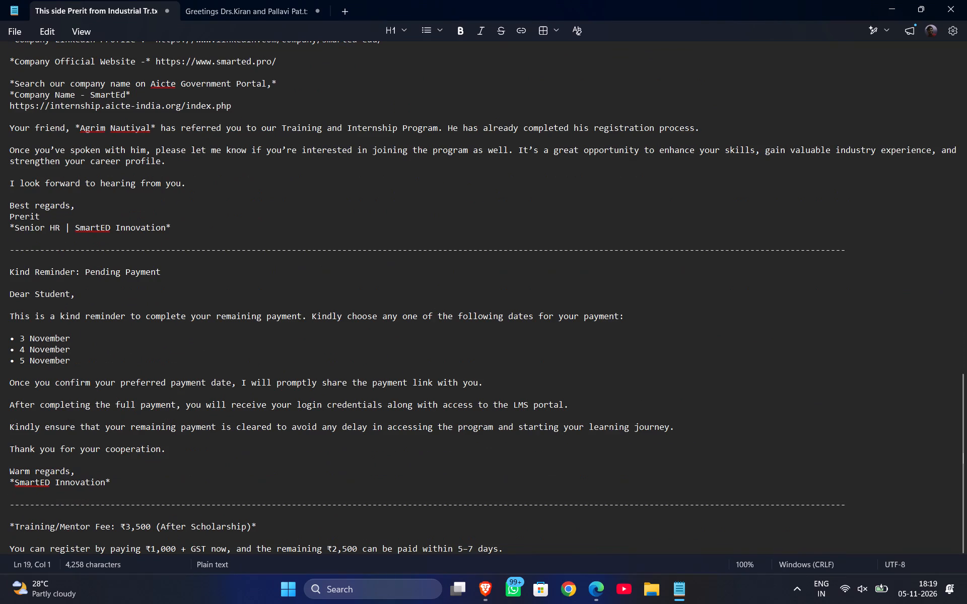
{"action": "left_click", "coordinate": [84, 511]}
{"action": "key", "text": "Up"}
{"action": "key", "text": "Up"}
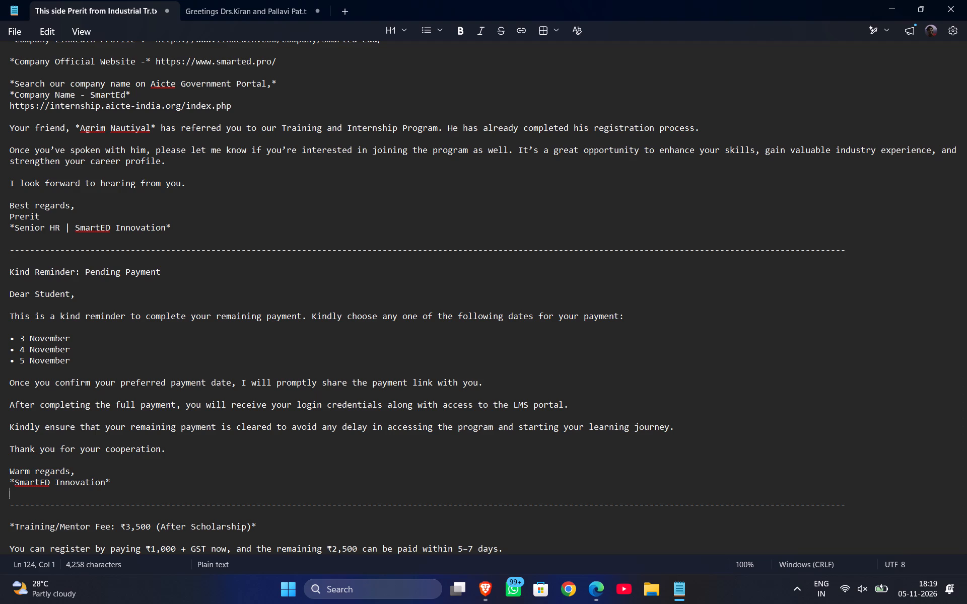
{"action": "key", "text": "shift+Return"}
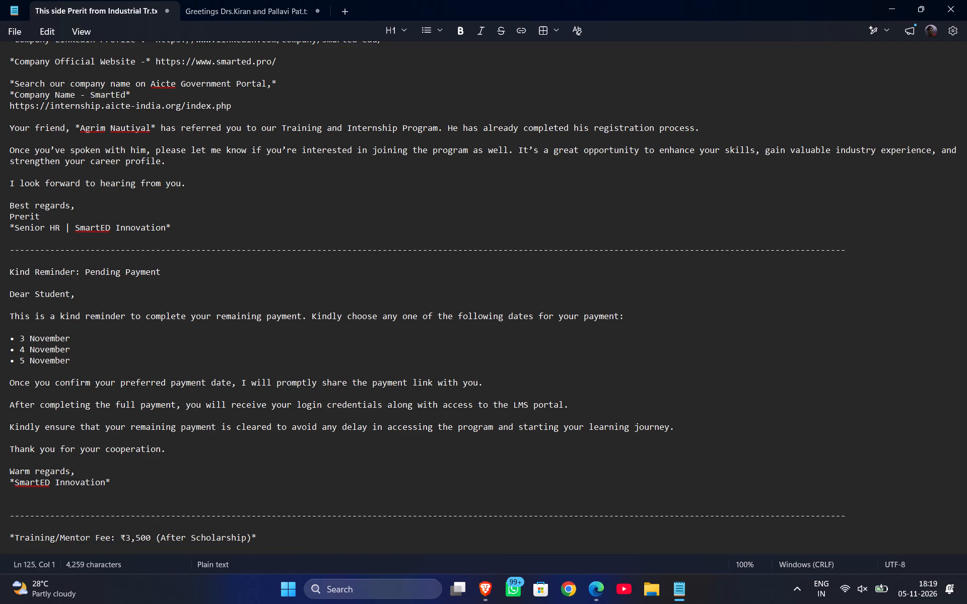
{"action": "key", "text": "ctrl+v"}
Insert two more blank lines between the payment reminder's SmartED Innovation signature and the registration QR code message.
{"action": "key", "text": "Up"}
{"action": "key", "text": "Up"}
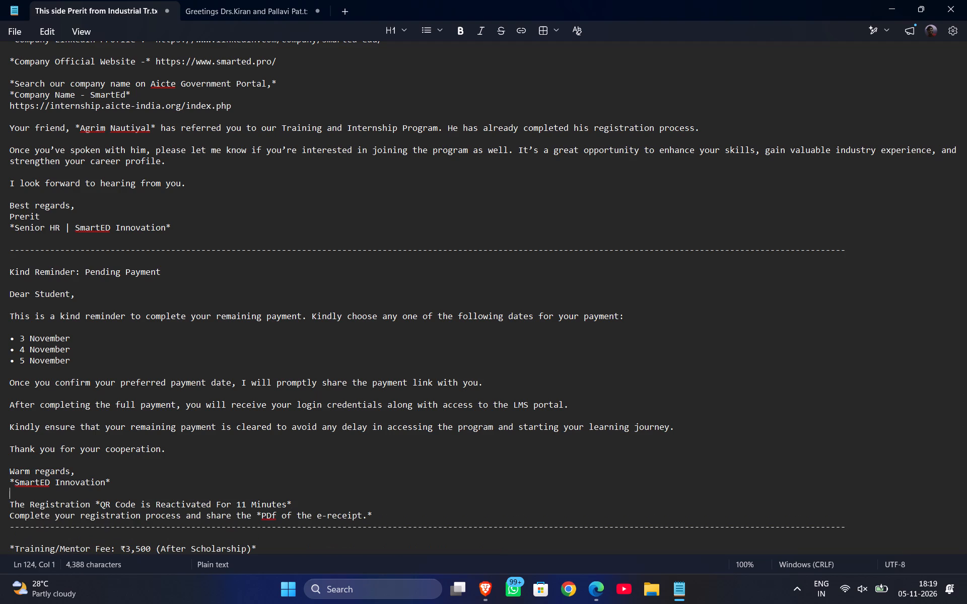
{"action": "key", "text": "shift+Return"}
{"action": "key", "text": "shift+Return"}
{"action": "key", "text": "Up"}
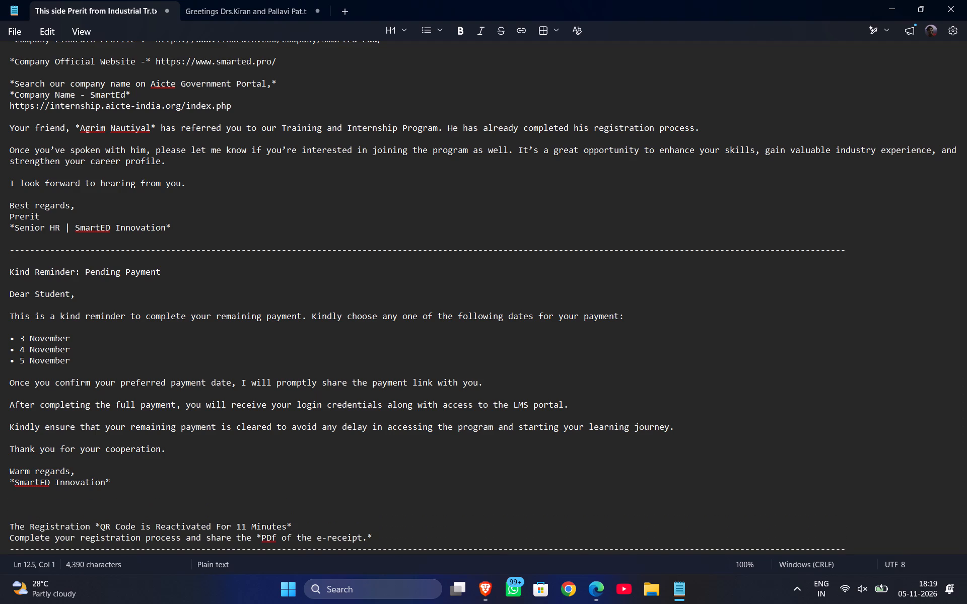
Copy the dashed separator line below the QR code message and paste it between the reminder's signature and that message.
{"action": "scroll", "coordinate": [84, 511], "scroll_direction": "down", "scroll_amount": 2}
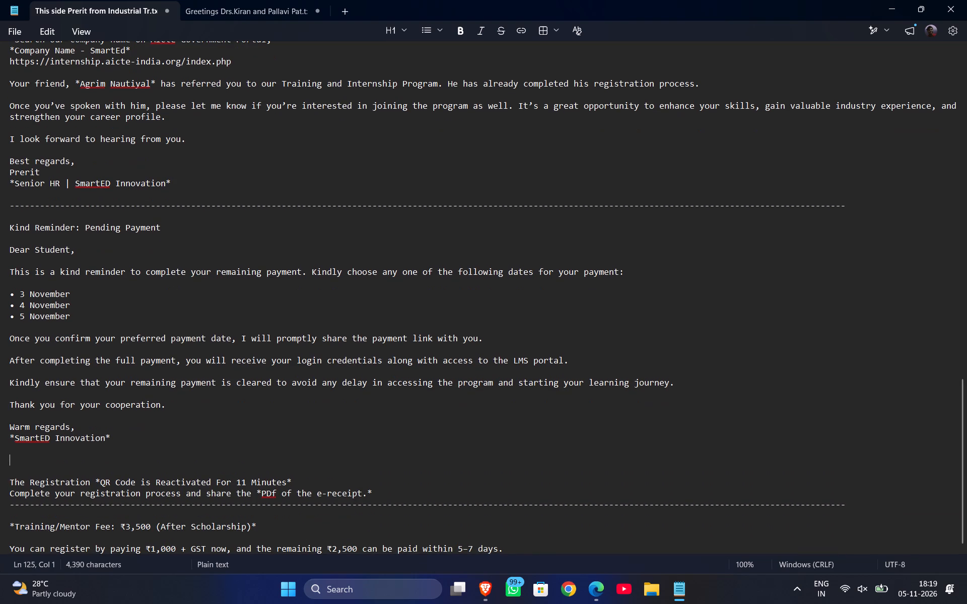
{"action": "left_click", "coordinate": [17, 511]}
{"action": "key", "text": "Up"}
{"action": "key", "text": "End"}
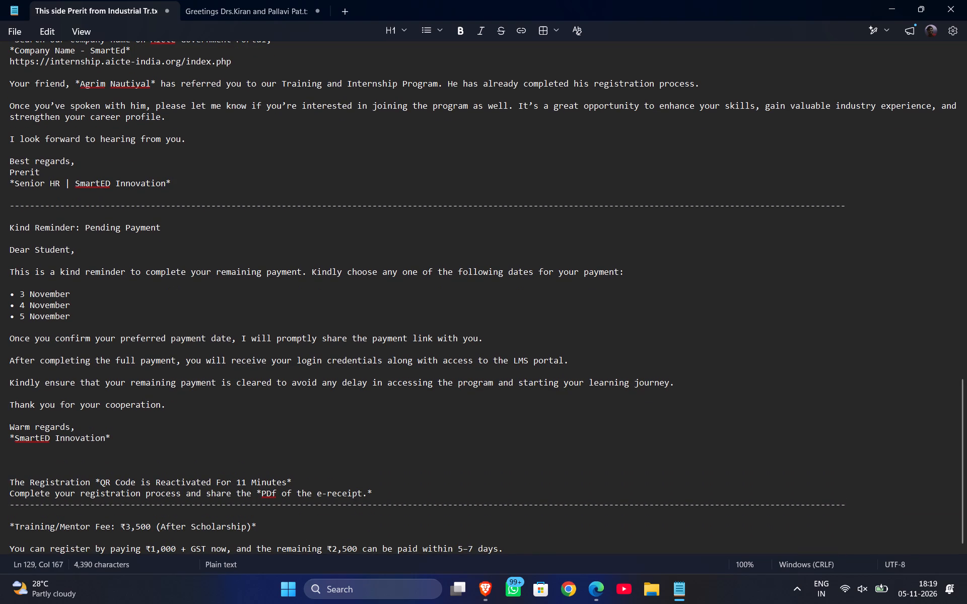
{"action": "key", "text": "shift+Home"}
{"action": "key", "text": "ctrl+c"}
{"action": "key", "text": "Up"}
{"action": "key", "text": "Up"}
{"action": "key", "text": "Up"}
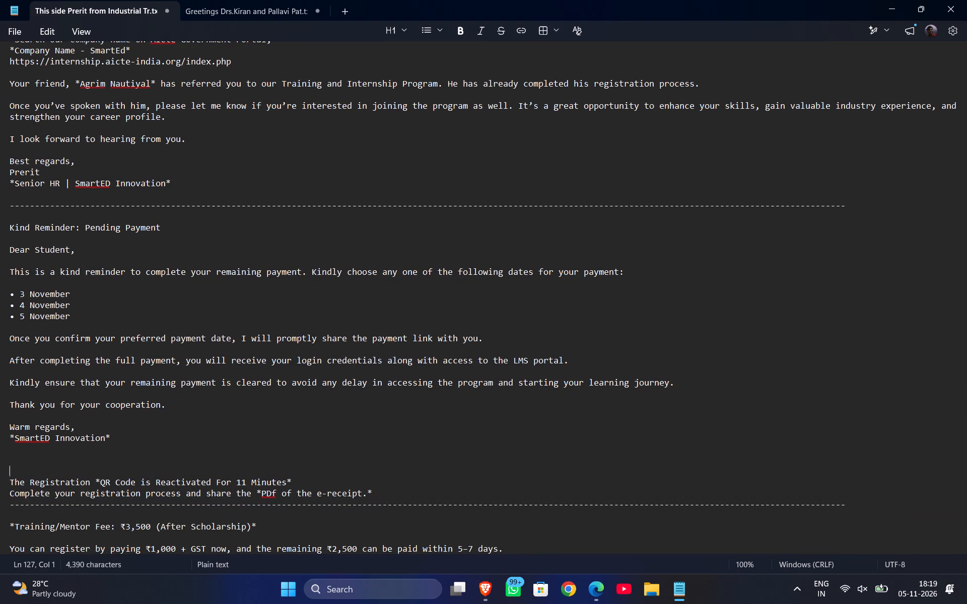
{"action": "key", "text": "Up"}
{"action": "key", "text": "Up"}
{"action": "key", "text": "Down"}
{"action": "key", "text": "ctrl+v"}
{"action": "key", "text": "Down"}
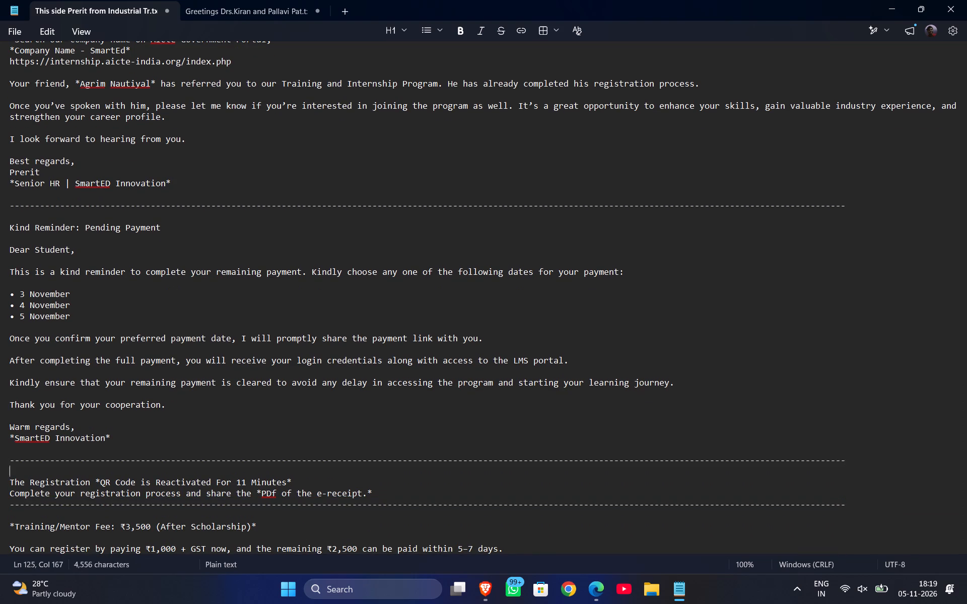
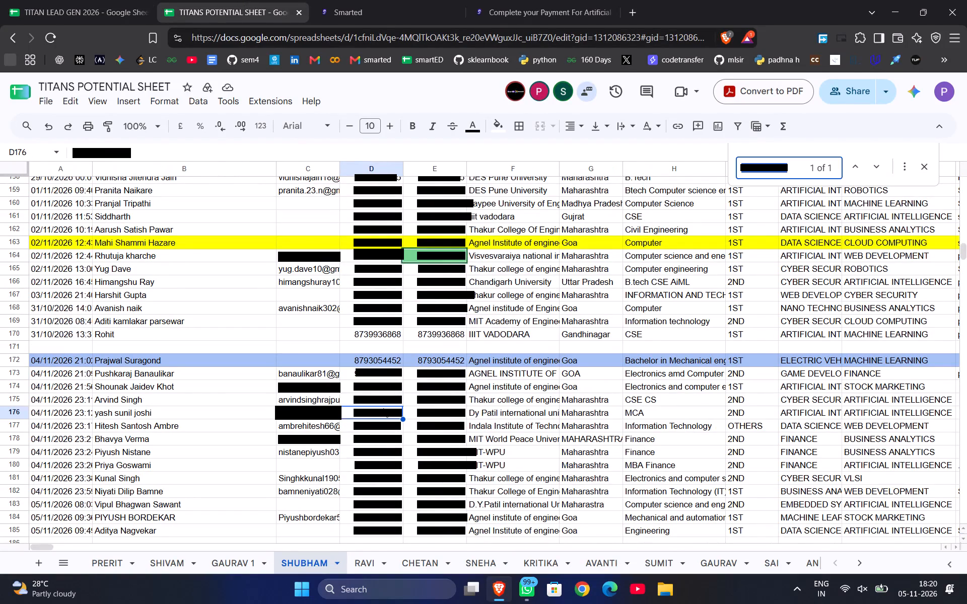
Search the SHUBHAM sheet of TITANS POTENTIAL SHEET for the student's phone number to locate their lead record.
{"action": "key", "text": "Return"}
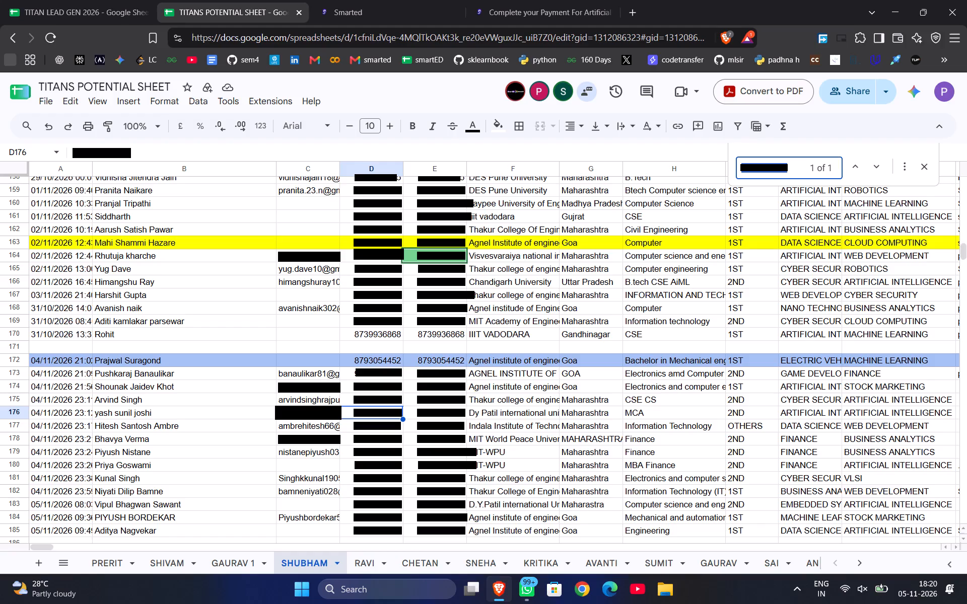
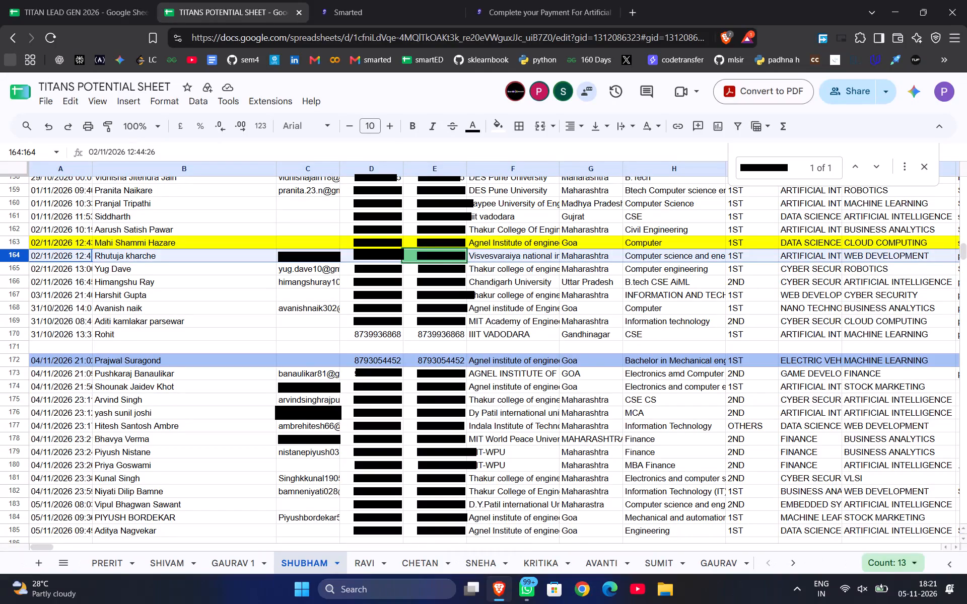
Search the SHUBHAM sheet for a different student's phone number, replacing the previous search term.
{"action": "left_click", "coordinate": [47, 344]}
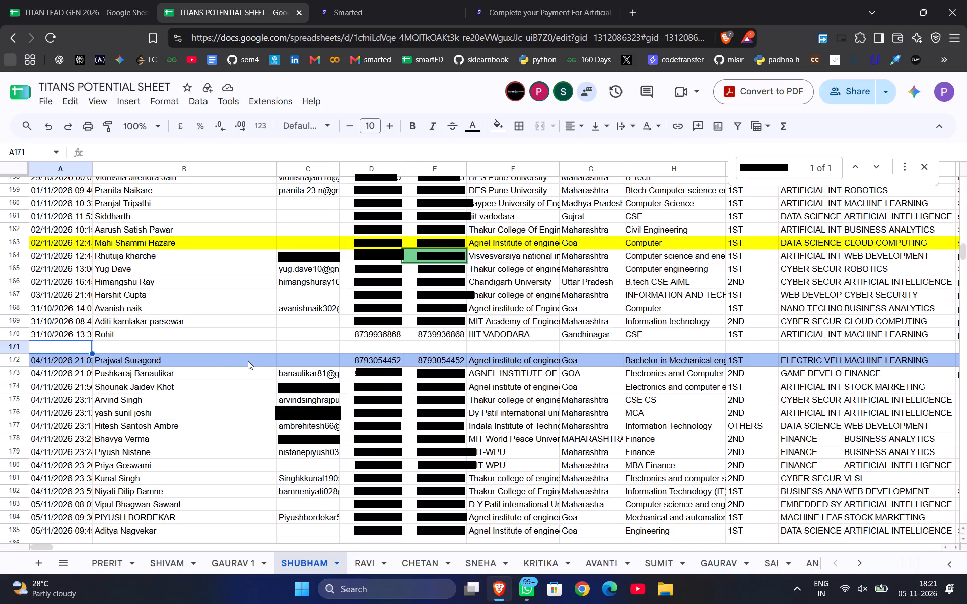
{"action": "left_click", "coordinate": [763, 166]}
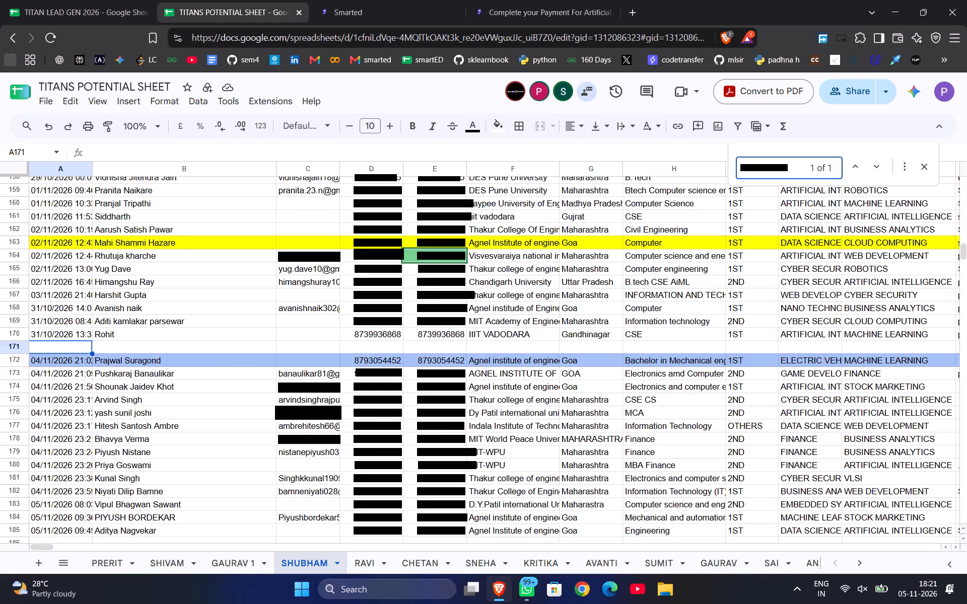
{"action": "triple_click", "coordinate": [763, 166]}
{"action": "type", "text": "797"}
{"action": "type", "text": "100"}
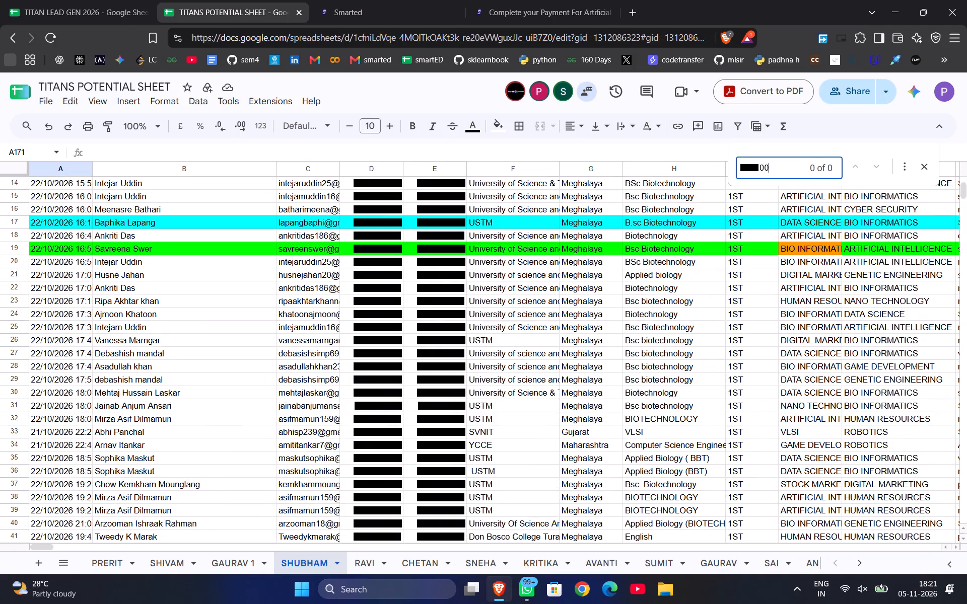
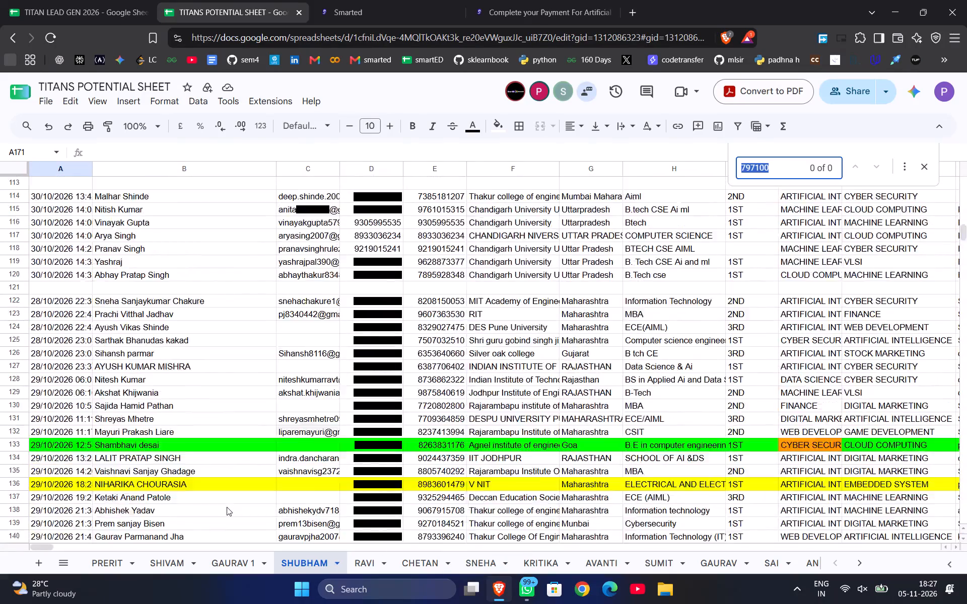
Look through the student rows of the SHUBHAM sheet, down to the most recent November entries, for the student's record.
{"action": "scroll", "coordinate": [227, 507], "scroll_direction": "down", "scroll_amount": 6}
{"action": "scroll", "coordinate": [227, 507], "scroll_direction": "up", "scroll_amount": 13}
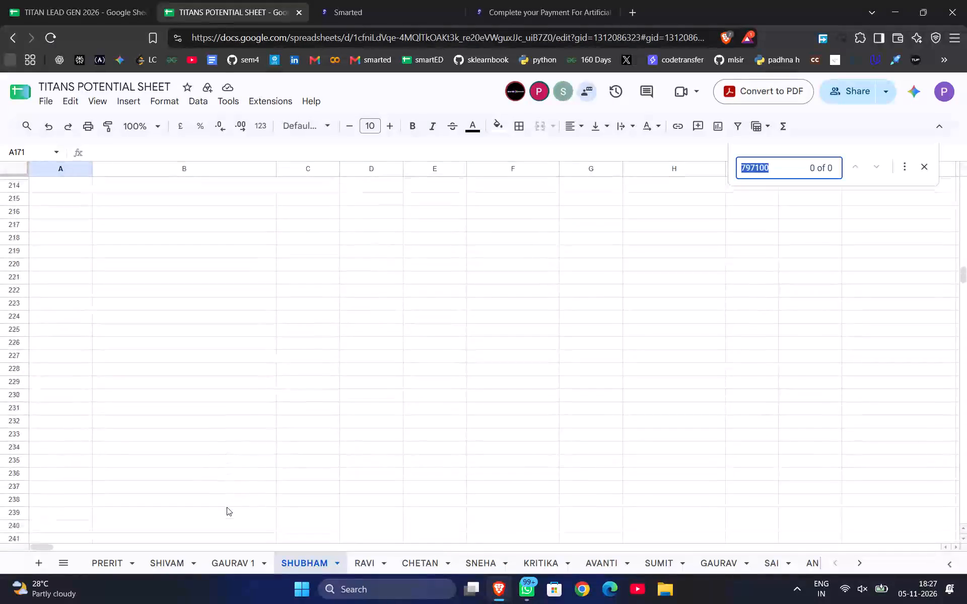
{"action": "scroll", "coordinate": [227, 507], "scroll_direction": "up", "scroll_amount": 2}
{"action": "scroll", "coordinate": [227, 507], "scroll_direction": "down", "scroll_amount": 9}
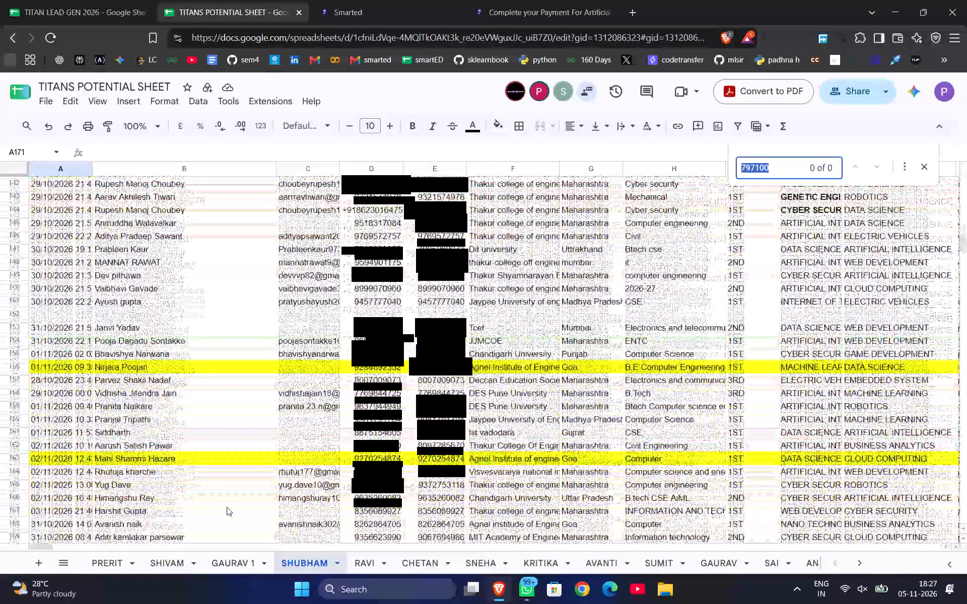
{"action": "scroll", "coordinate": [227, 507], "scroll_direction": "down", "scroll_amount": 1}
{"action": "scroll", "coordinate": [227, 507], "scroll_direction": "up", "scroll_amount": 2}
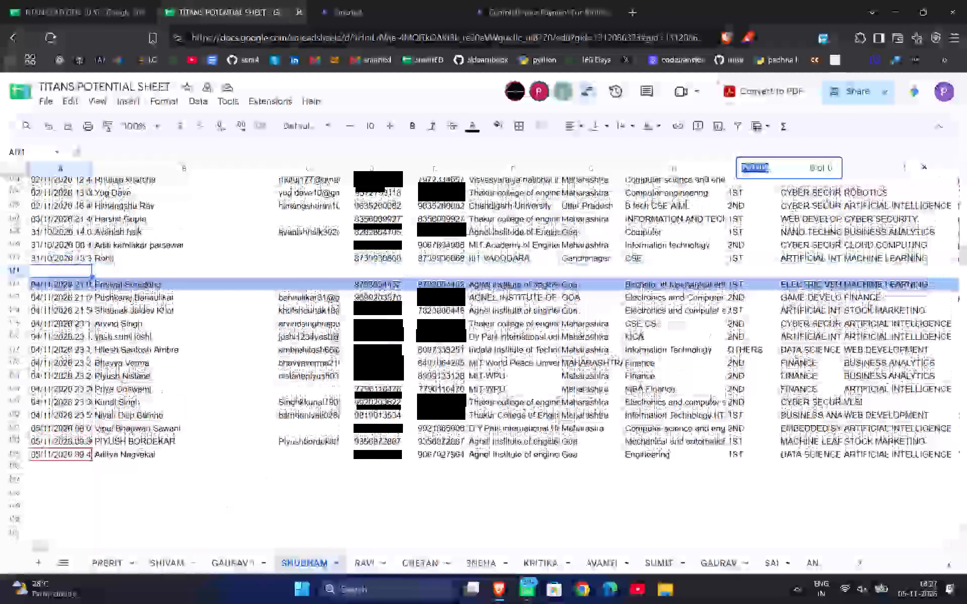
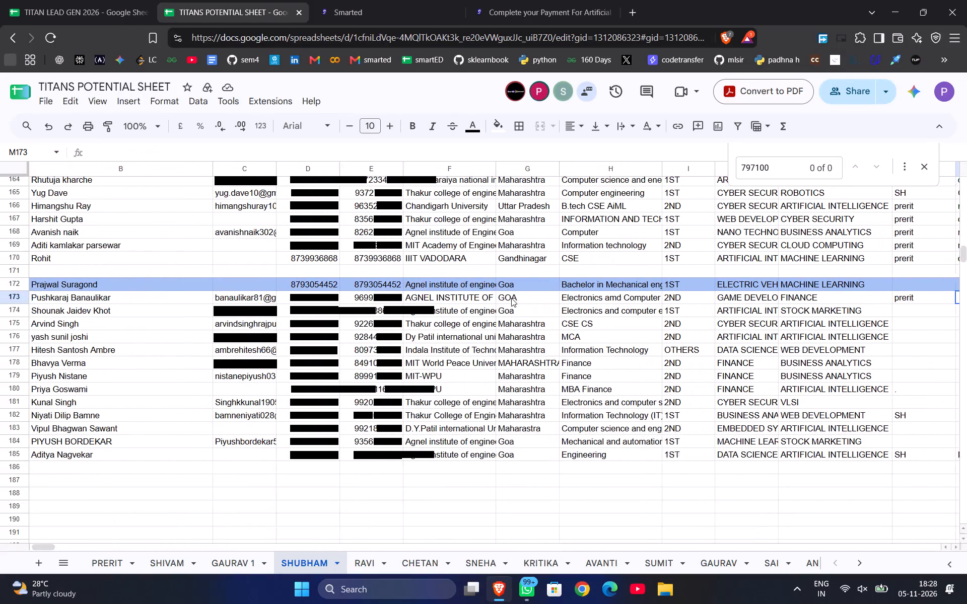
Enter "ds" as the call remark for the student in row 173 of the SHUBHAM sheet.
{"action": "scroll", "coordinate": [511, 298], "scroll_direction": "right", "scroll_amount": 1}
{"action": "scroll", "coordinate": [511, 298], "scroll_direction": "left", "scroll_amount": 3}
{"action": "type", "text": "ds"}
{"action": "key", "text": "Return"}
Assign the student in row 174 to "prerit" in column L.
{"action": "key", "text": "Left"}
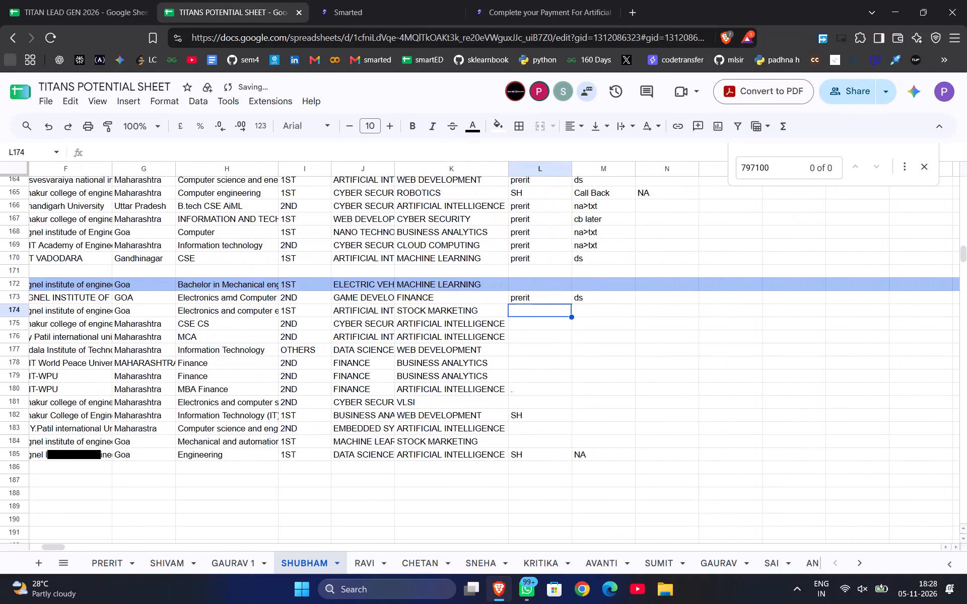
{"action": "key", "text": "p"}
{"action": "key", "text": "Tab"}
Copy the phone number of the student in row 174 and search the sheet for it.
{"action": "scroll", "coordinate": [511, 298], "scroll_direction": "right", "scroll_amount": 4}
{"action": "scroll", "coordinate": [346, 310], "scroll_direction": "right", "scroll_amount": 2}
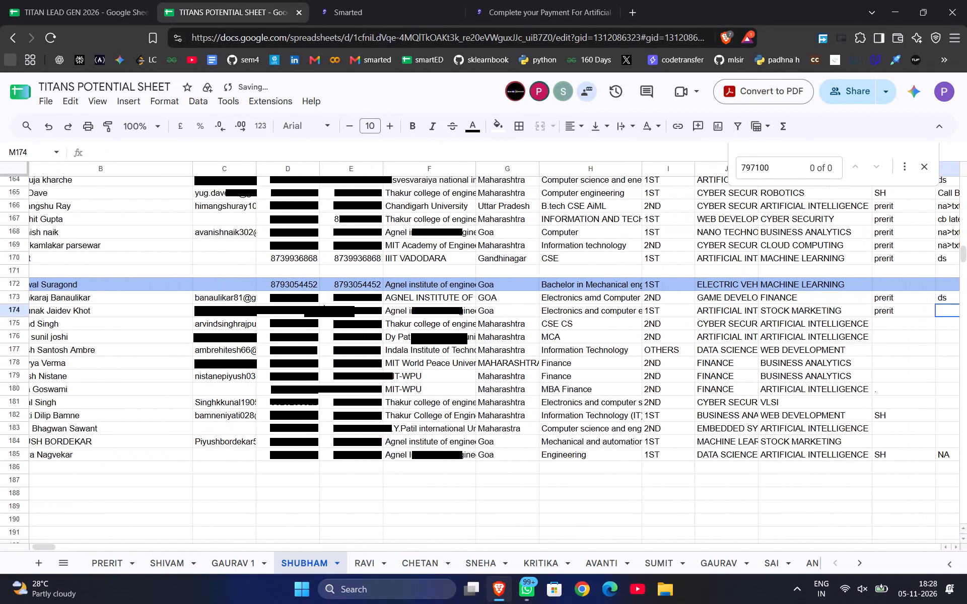
{"action": "left_click", "coordinate": [295, 313]}
{"action": "key", "text": "ctrl+c"}
{"action": "key", "text": "ctrl+f"}
{"action": "key", "text": "ctrl+v"}
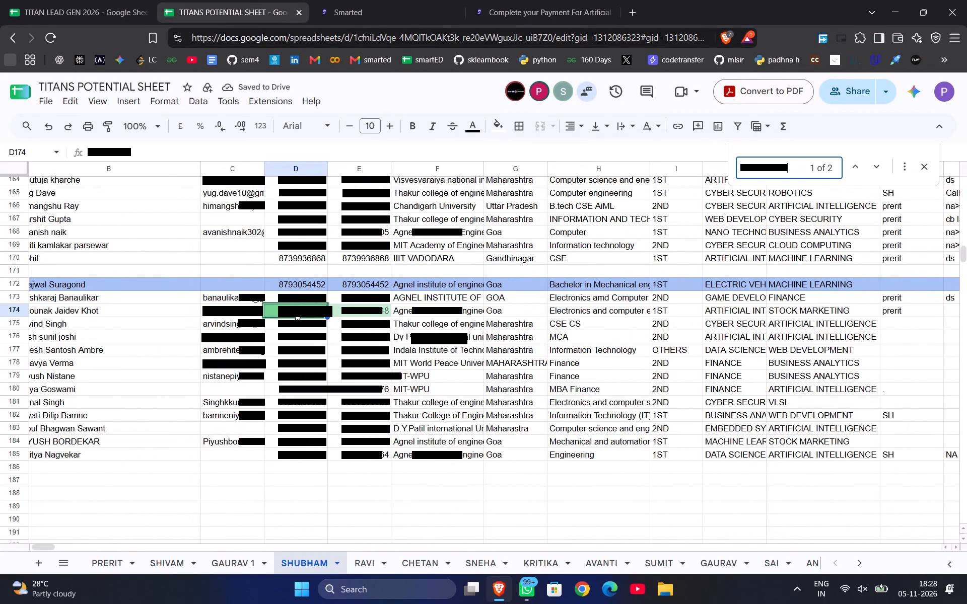
Examine the student rows around row 174, down to the 5 November entries, and reselect row 174's phone number.
{"action": "scroll", "coordinate": [295, 313], "scroll_direction": "right", "scroll_amount": 1}
{"action": "scroll", "coordinate": [295, 313], "scroll_direction": "up", "scroll_amount": 1}
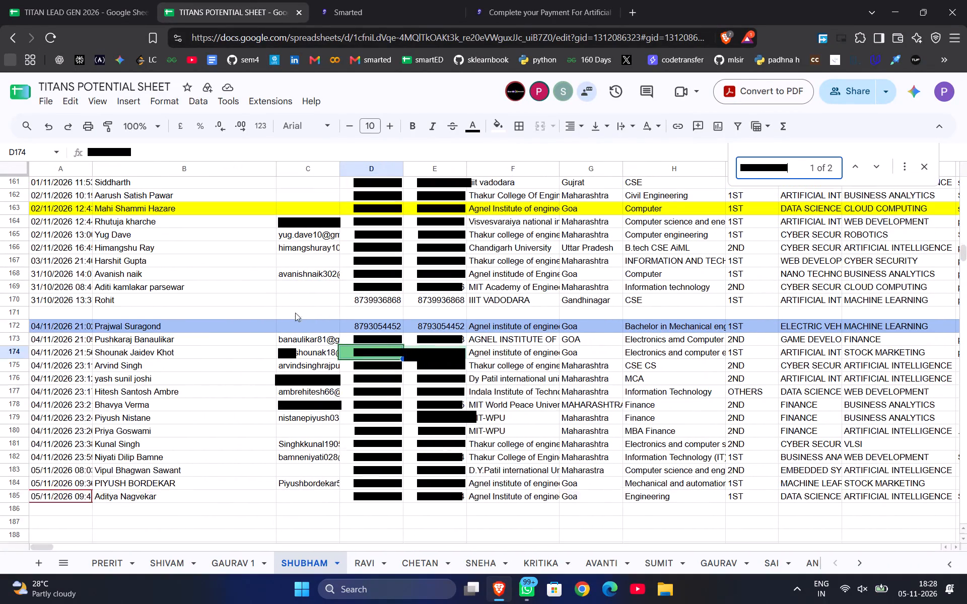
{"action": "scroll", "coordinate": [295, 313], "scroll_direction": "up", "scroll_amount": 2}
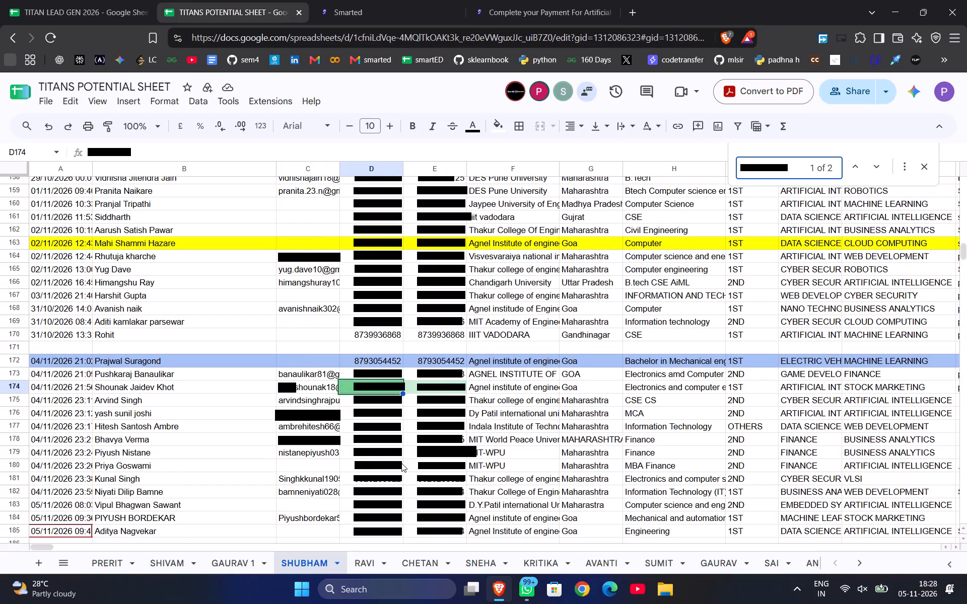
{"action": "scroll", "coordinate": [401, 463], "scroll_direction": "down", "scroll_amount": 1}
{"action": "scroll", "coordinate": [401, 463], "scroll_direction": "left", "scroll_amount": 3}
{"action": "scroll", "coordinate": [401, 463], "scroll_direction": "right", "scroll_amount": 2}
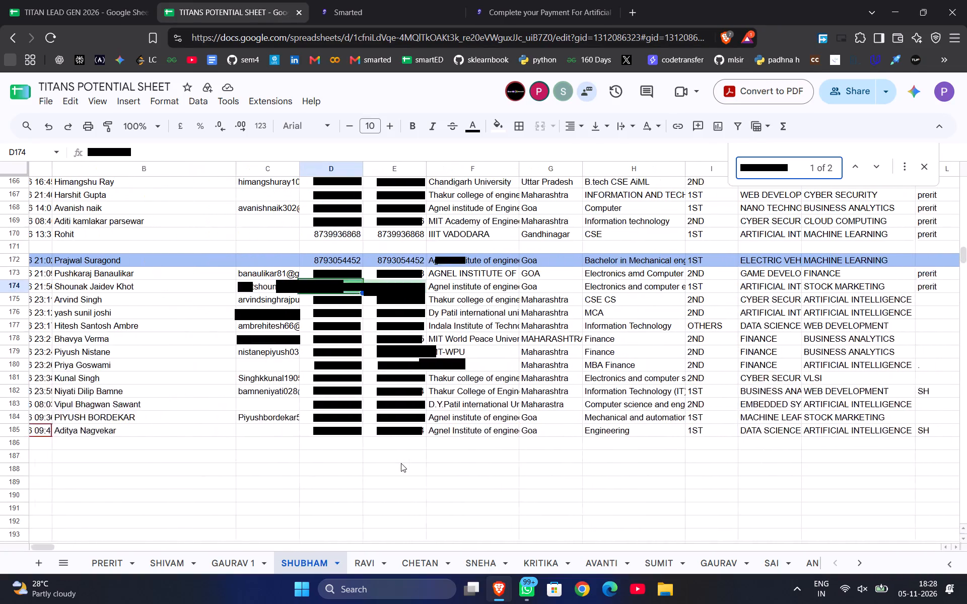
{"action": "scroll", "coordinate": [401, 463], "scroll_direction": "right", "scroll_amount": 1}
{"action": "scroll", "coordinate": [401, 463], "scroll_direction": "up", "scroll_amount": 1}
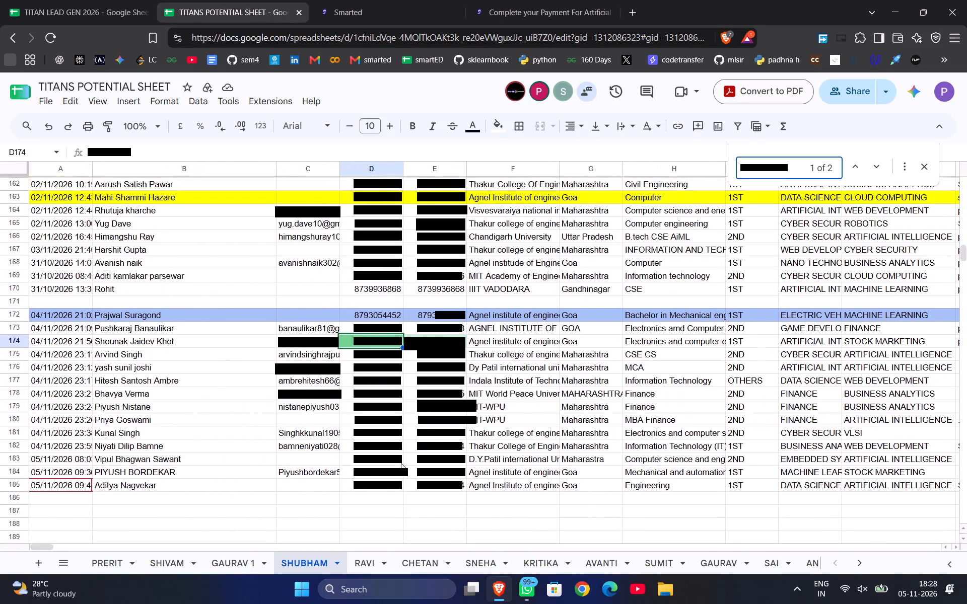
{"action": "scroll", "coordinate": [401, 462], "scroll_direction": "up", "scroll_amount": 1}
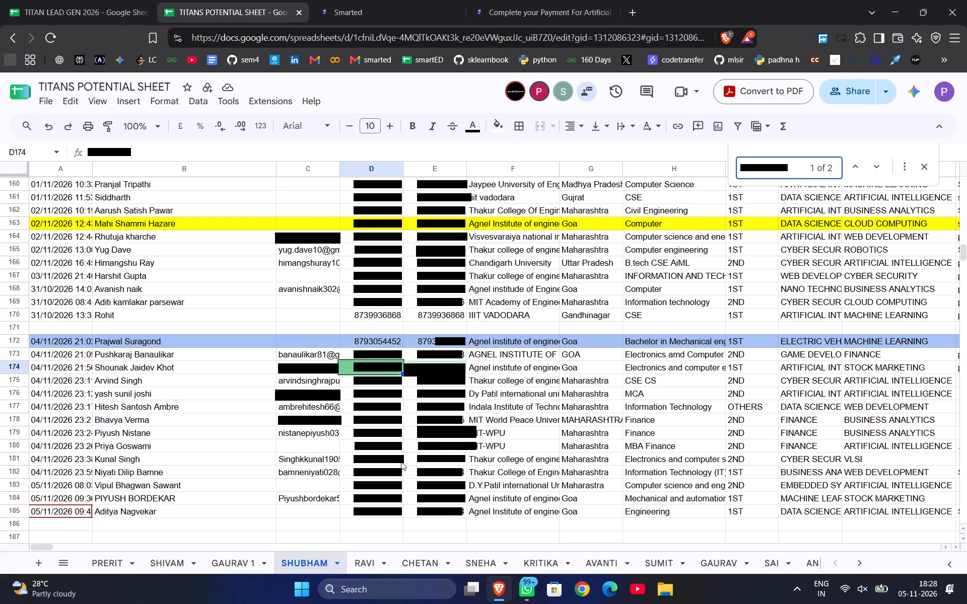
{"action": "left_click", "coordinate": [363, 365]}
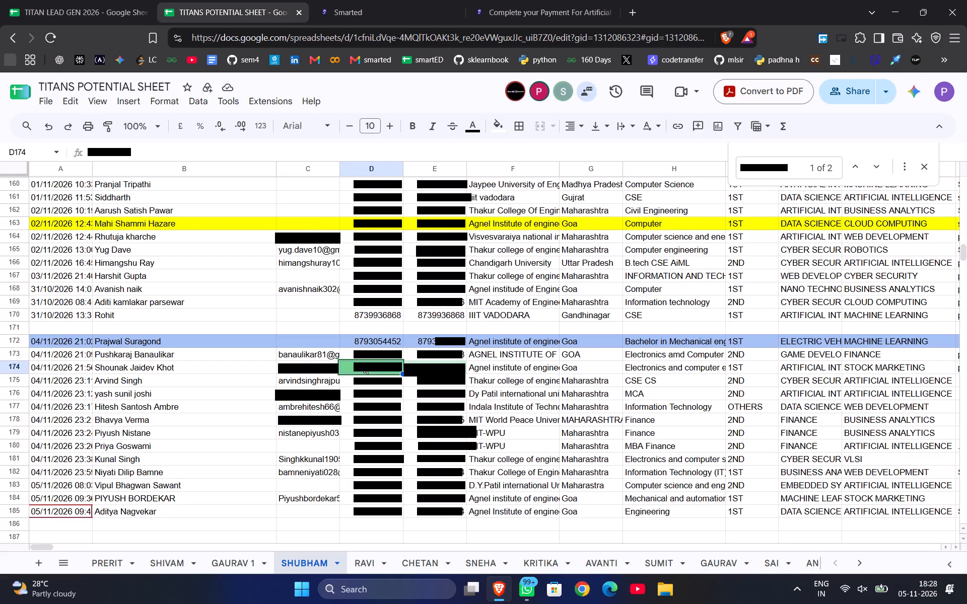
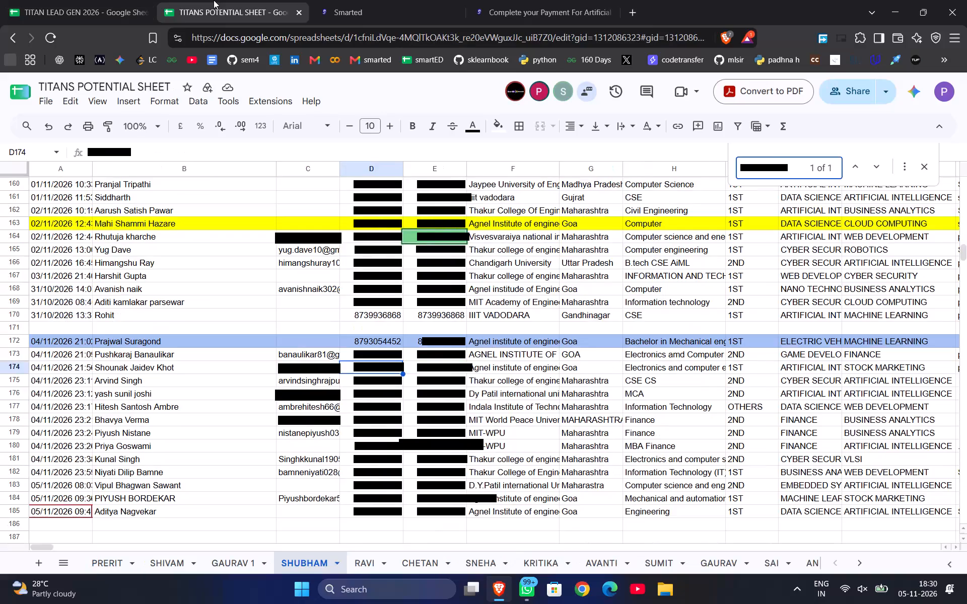
Select row 164 in the SHUBHAM sheet and examine its student details, caller name and call remark alongside the neighbouring rows.
{"action": "left_click", "coordinate": [9, 234]}
{"action": "scroll", "coordinate": [9, 234], "scroll_direction": "left", "scroll_amount": 6}
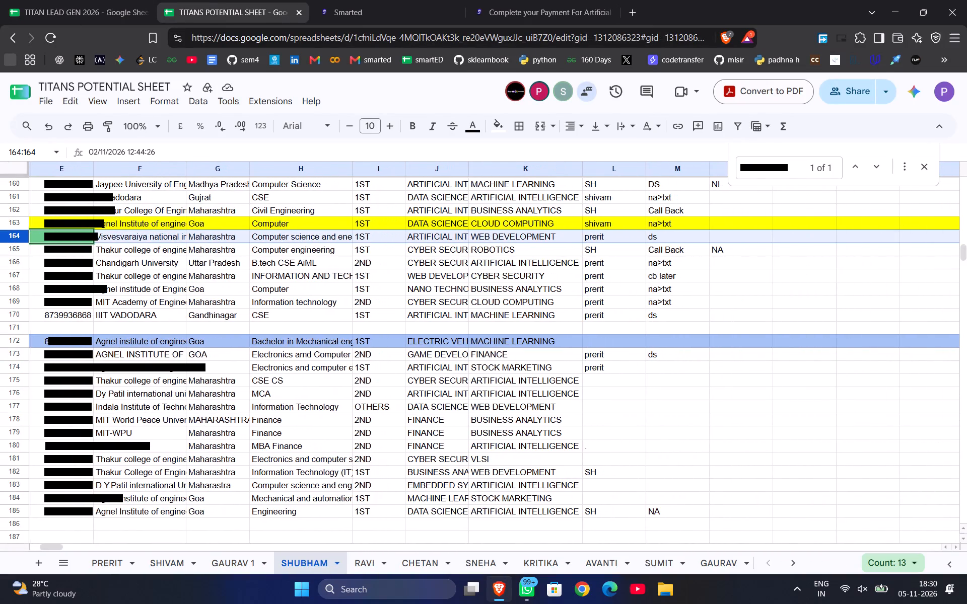
{"action": "scroll", "coordinate": [9, 234], "scroll_direction": "right", "scroll_amount": 12}
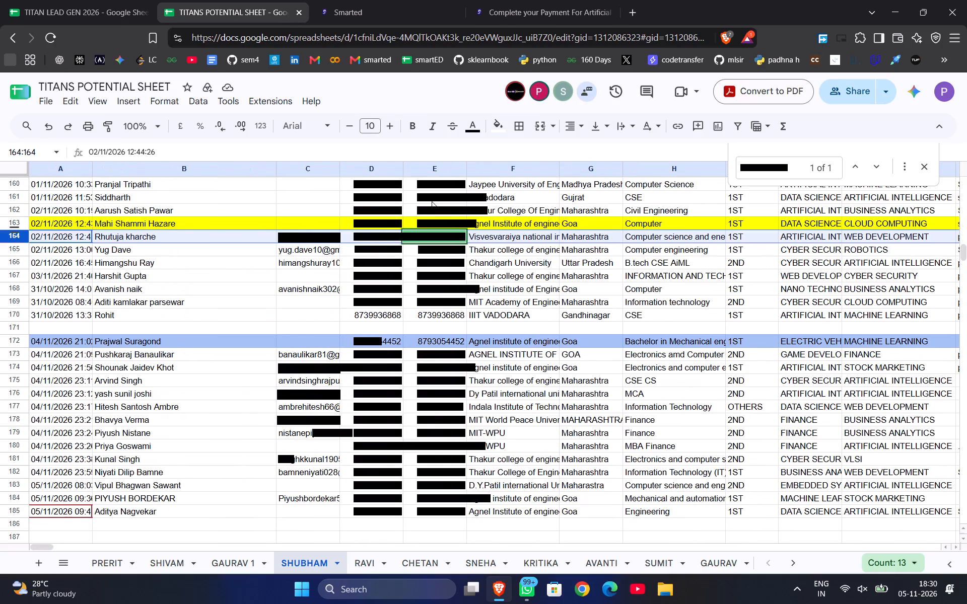
{"action": "scroll", "coordinate": [432, 201], "scroll_direction": "left", "scroll_amount": 3}
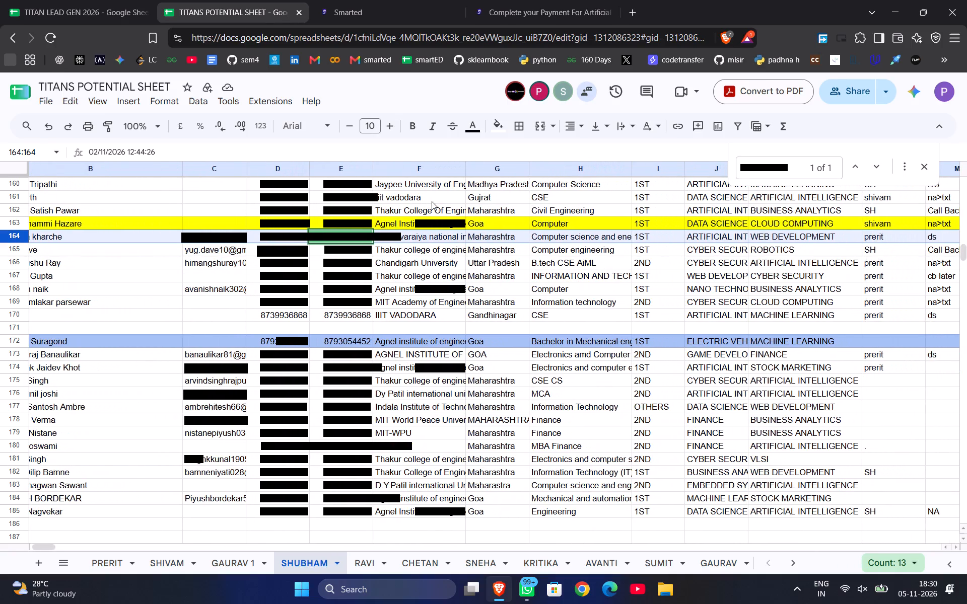
{"action": "scroll", "coordinate": [432, 201], "scroll_direction": "left", "scroll_amount": 5}
{"action": "scroll", "coordinate": [432, 201], "scroll_direction": "right", "scroll_amount": 5}
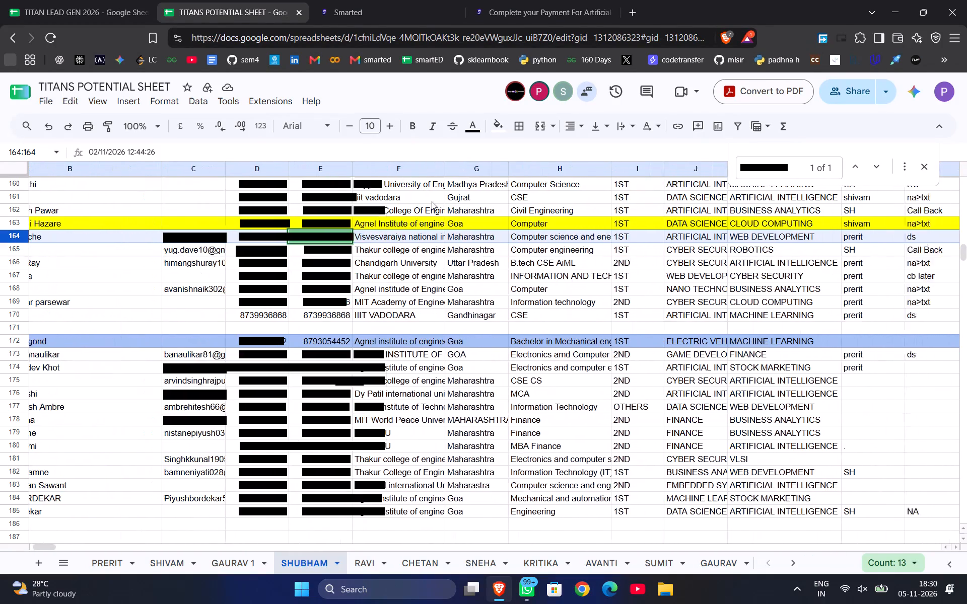
{"action": "scroll", "coordinate": [432, 201], "scroll_direction": "right", "scroll_amount": 3}
{"action": "scroll", "coordinate": [432, 201], "scroll_direction": "left", "scroll_amount": 6}
{"action": "scroll", "coordinate": [432, 201], "scroll_direction": "right", "scroll_amount": 10}
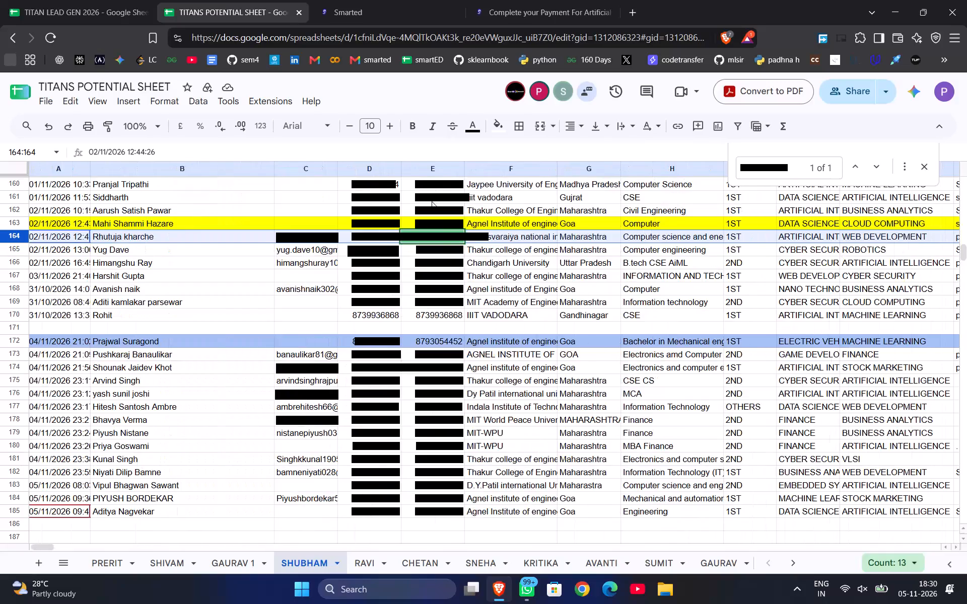
{"action": "scroll", "coordinate": [432, 201], "scroll_direction": "left", "scroll_amount": 4}
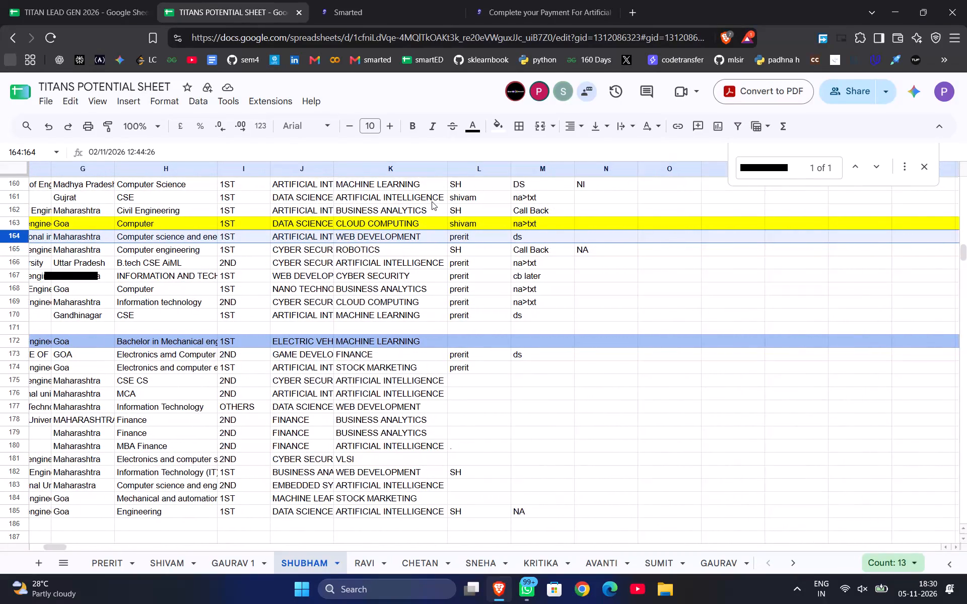
{"action": "scroll", "coordinate": [432, 201], "scroll_direction": "right", "scroll_amount": 3}
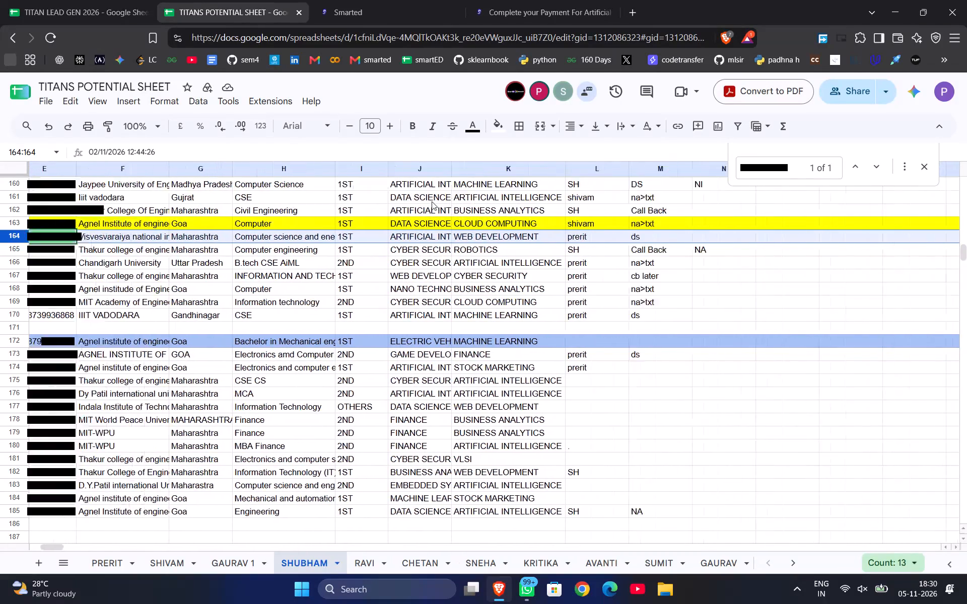
{"action": "scroll", "coordinate": [432, 201], "scroll_direction": "right", "scroll_amount": 6}
{"action": "scroll", "coordinate": [432, 201], "scroll_direction": "left", "scroll_amount": 1}
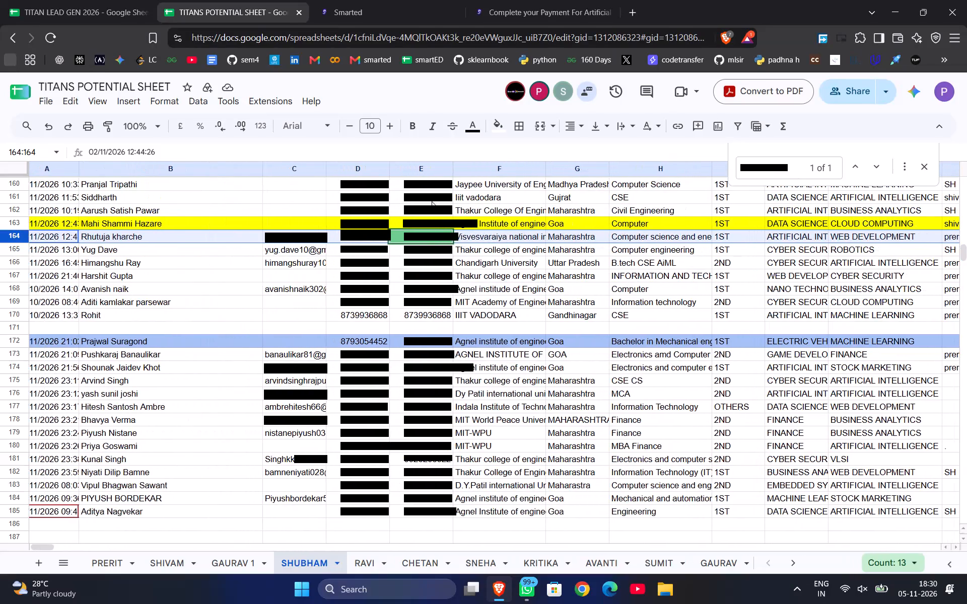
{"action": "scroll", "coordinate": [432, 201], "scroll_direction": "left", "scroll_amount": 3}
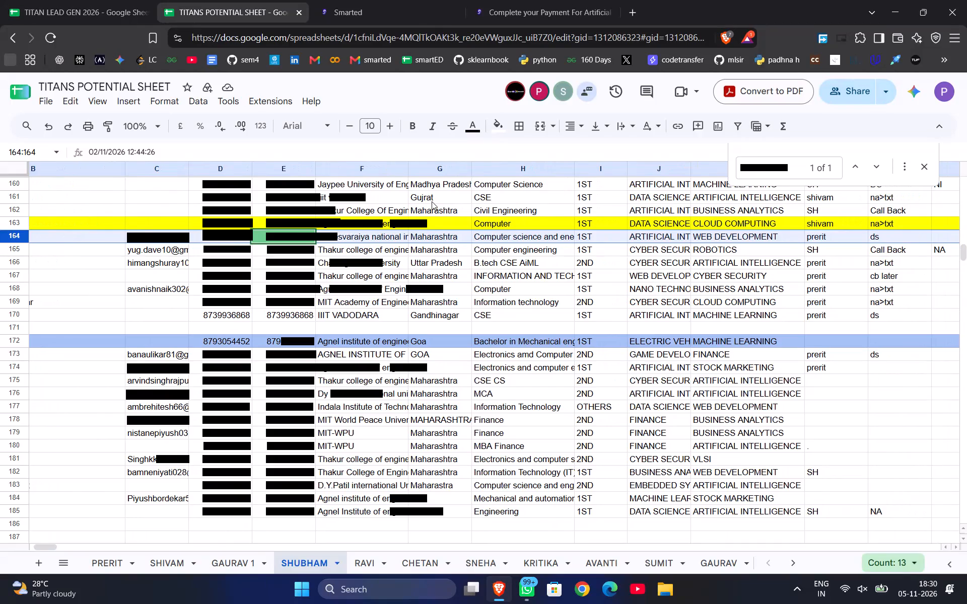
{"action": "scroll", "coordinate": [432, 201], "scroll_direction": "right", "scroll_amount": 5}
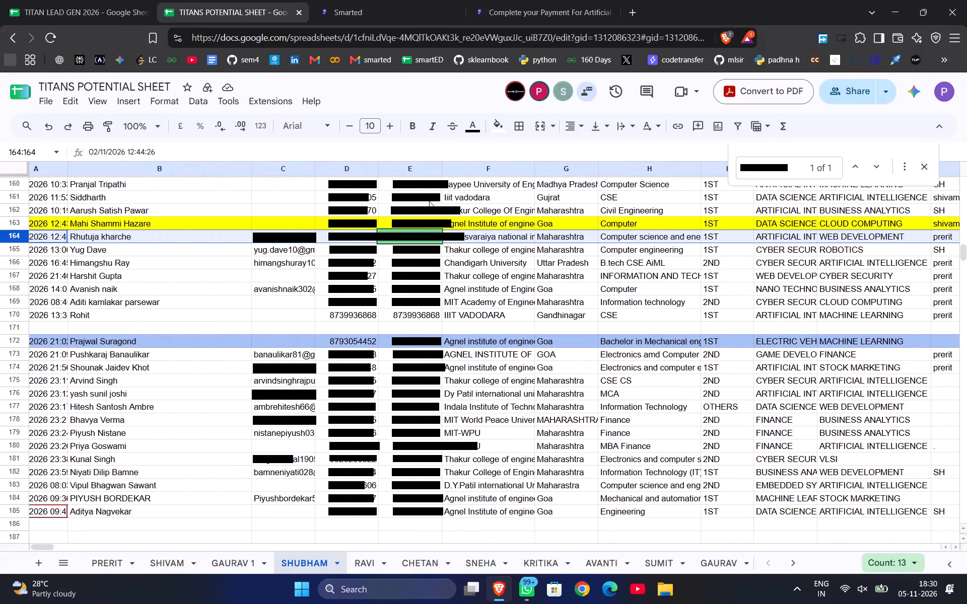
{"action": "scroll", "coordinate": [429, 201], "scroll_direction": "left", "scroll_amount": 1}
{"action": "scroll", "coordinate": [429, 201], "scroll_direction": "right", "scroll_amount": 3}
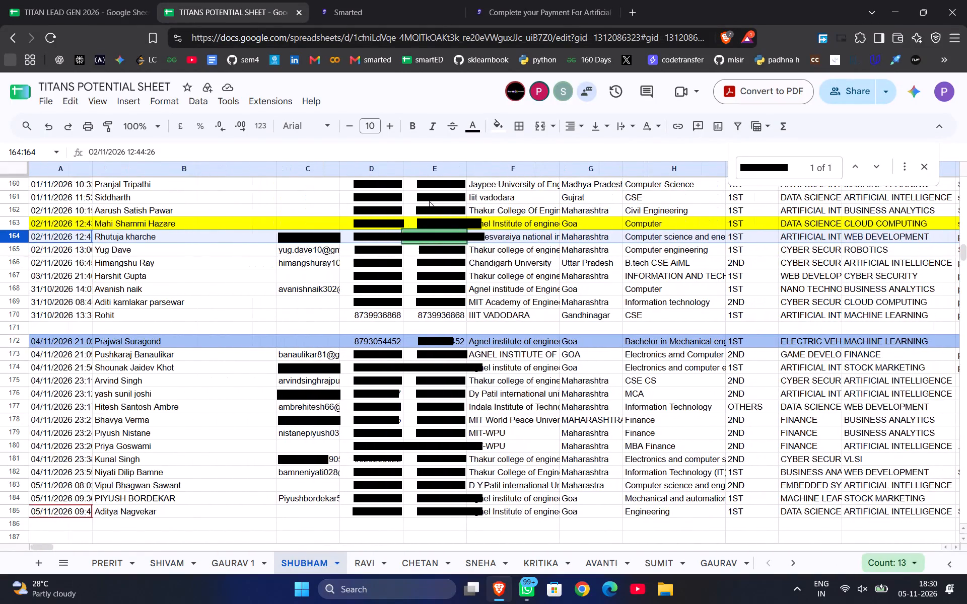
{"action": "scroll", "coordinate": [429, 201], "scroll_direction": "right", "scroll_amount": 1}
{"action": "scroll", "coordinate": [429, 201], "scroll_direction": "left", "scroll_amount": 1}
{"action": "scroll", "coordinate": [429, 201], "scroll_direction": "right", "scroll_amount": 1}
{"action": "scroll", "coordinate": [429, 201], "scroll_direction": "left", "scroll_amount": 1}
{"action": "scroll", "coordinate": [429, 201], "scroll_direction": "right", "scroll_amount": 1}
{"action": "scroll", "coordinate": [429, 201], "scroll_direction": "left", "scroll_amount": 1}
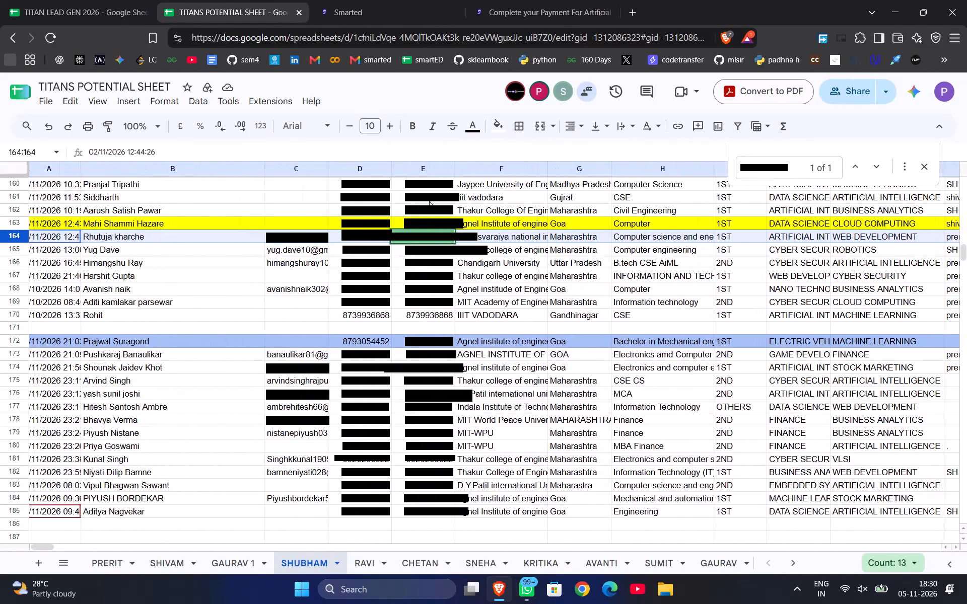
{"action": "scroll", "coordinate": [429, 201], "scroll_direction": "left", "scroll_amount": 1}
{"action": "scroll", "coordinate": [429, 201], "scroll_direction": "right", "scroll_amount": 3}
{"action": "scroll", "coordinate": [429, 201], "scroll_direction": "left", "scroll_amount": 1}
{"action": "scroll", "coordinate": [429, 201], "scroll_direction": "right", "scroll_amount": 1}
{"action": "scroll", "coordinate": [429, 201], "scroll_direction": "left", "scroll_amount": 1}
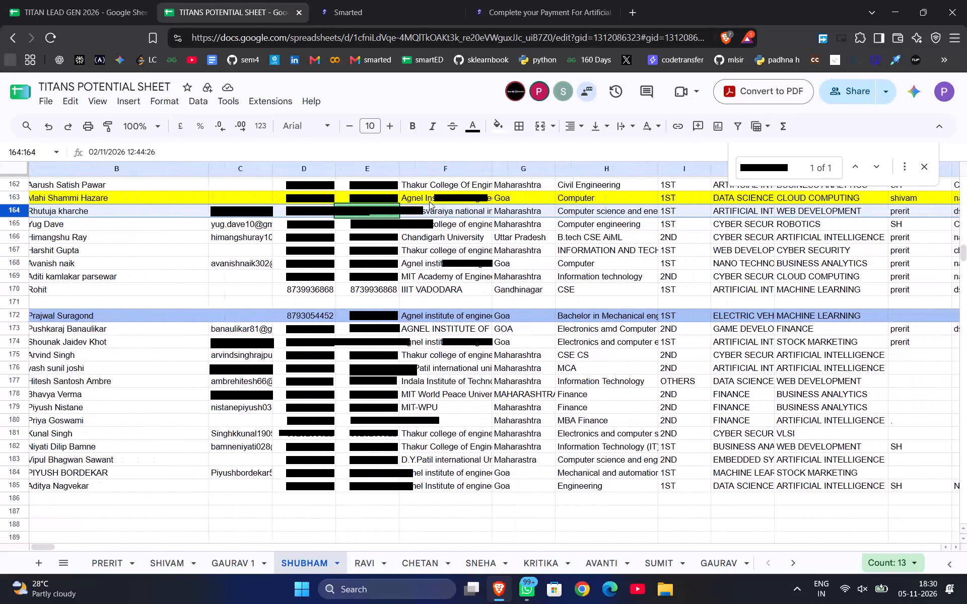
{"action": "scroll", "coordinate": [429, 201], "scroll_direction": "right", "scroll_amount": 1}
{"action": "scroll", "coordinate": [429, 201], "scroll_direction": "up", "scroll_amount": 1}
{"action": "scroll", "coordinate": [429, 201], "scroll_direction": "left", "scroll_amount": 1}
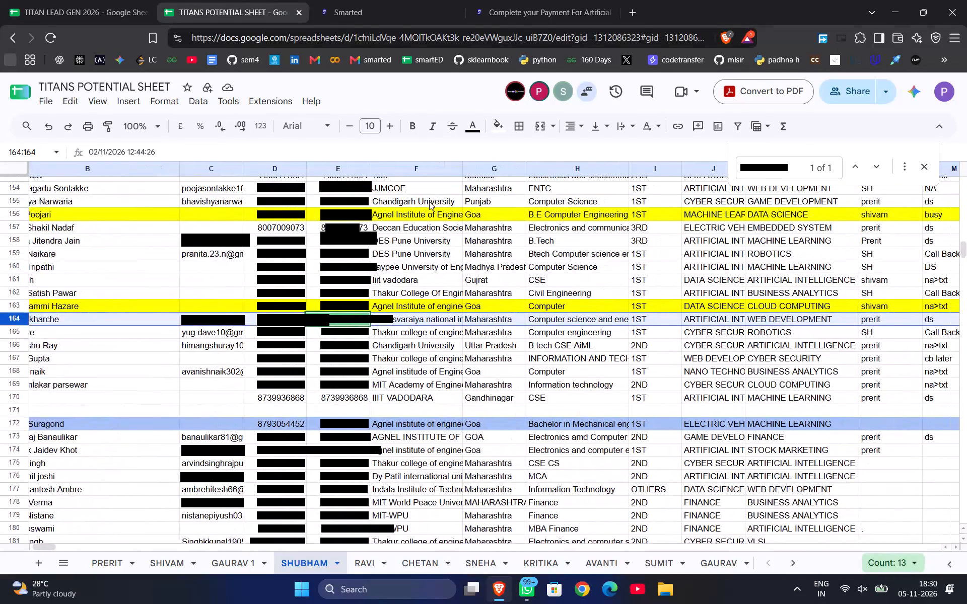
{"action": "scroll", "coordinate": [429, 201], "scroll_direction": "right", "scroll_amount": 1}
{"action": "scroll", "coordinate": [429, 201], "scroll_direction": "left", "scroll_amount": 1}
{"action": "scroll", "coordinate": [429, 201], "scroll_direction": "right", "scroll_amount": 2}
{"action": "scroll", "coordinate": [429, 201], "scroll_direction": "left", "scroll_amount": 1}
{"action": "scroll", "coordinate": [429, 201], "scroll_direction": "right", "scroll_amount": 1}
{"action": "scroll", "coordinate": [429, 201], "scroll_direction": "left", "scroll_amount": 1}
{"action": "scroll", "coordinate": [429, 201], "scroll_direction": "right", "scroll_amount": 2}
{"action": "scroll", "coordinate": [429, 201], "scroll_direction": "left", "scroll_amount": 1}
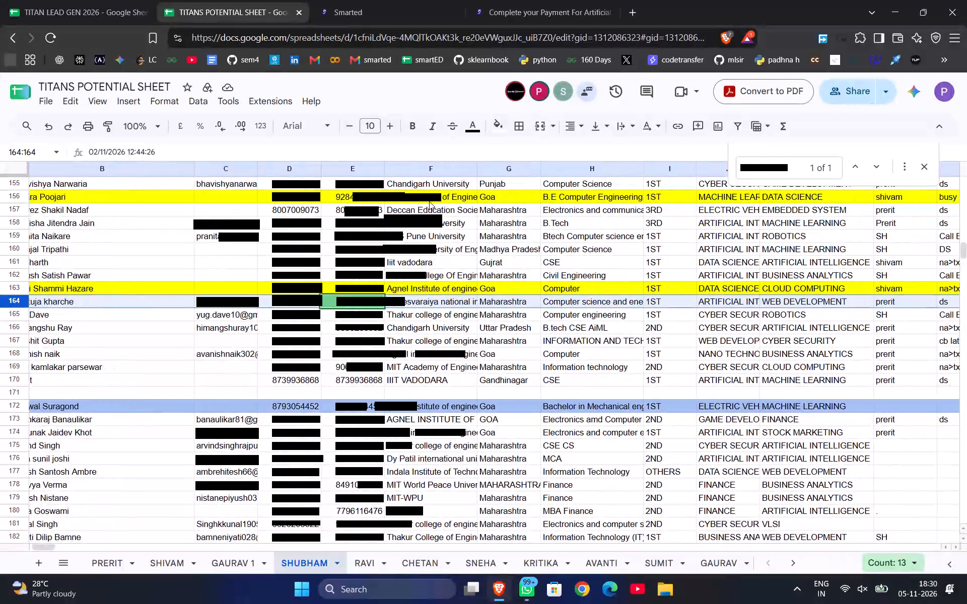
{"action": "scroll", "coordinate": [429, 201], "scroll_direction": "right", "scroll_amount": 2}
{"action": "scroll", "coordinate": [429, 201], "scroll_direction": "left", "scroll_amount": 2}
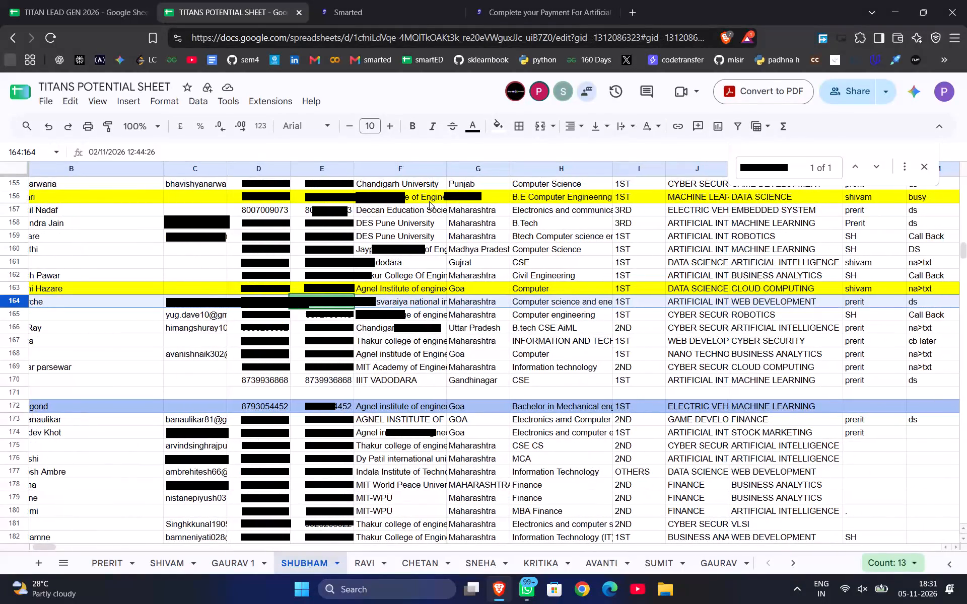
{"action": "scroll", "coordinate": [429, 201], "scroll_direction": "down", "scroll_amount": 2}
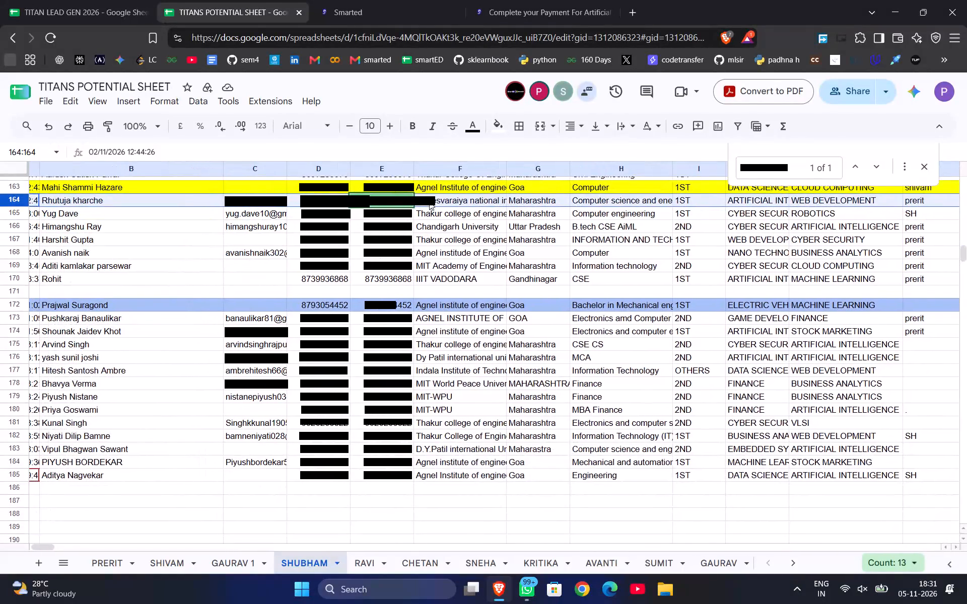
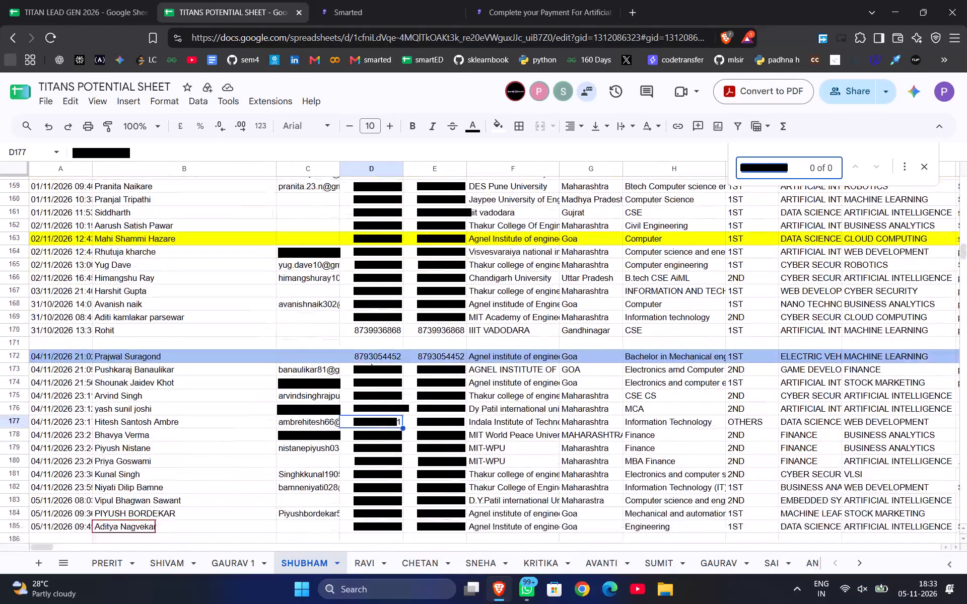
Copy the student's phone number from column D of row 174 in the SHUBHAM sheet.
{"action": "scroll", "coordinate": [371, 364], "scroll_direction": "down", "scroll_amount": 2}
{"action": "scroll", "coordinate": [371, 364], "scroll_direction": "up", "scroll_amount": 4}
{"action": "scroll", "coordinate": [371, 364], "scroll_direction": "left", "scroll_amount": 2}
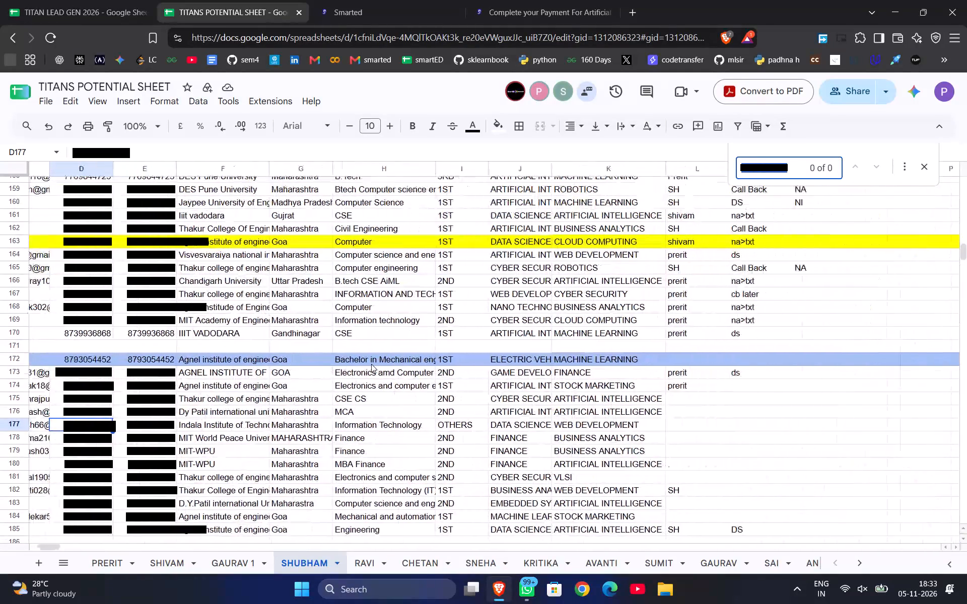
{"action": "left_click", "coordinate": [364, 384]}
{"action": "scroll", "coordinate": [364, 384], "scroll_direction": "right", "scroll_amount": 3}
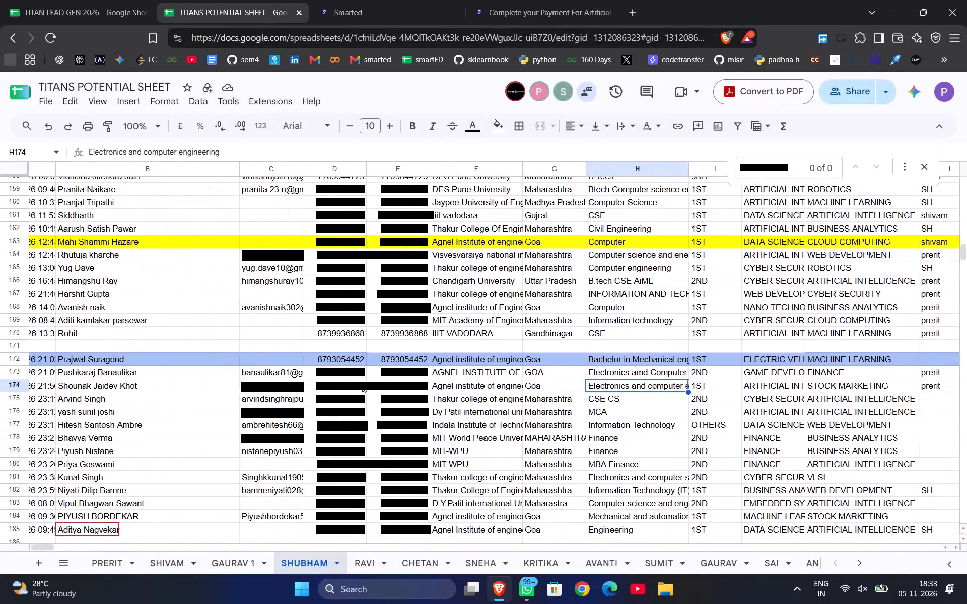
{"action": "triple_click", "coordinate": [358, 384]}
{"action": "key", "text": "ctrl+c"}
{"action": "key", "text": "ctrl+c"}
{"action": "key", "text": "ctrl+c"}
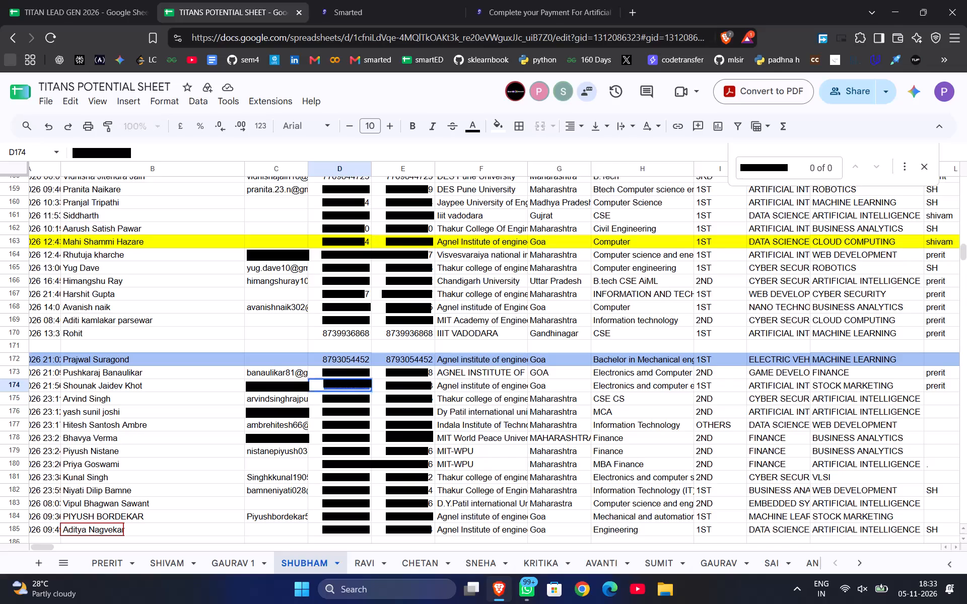
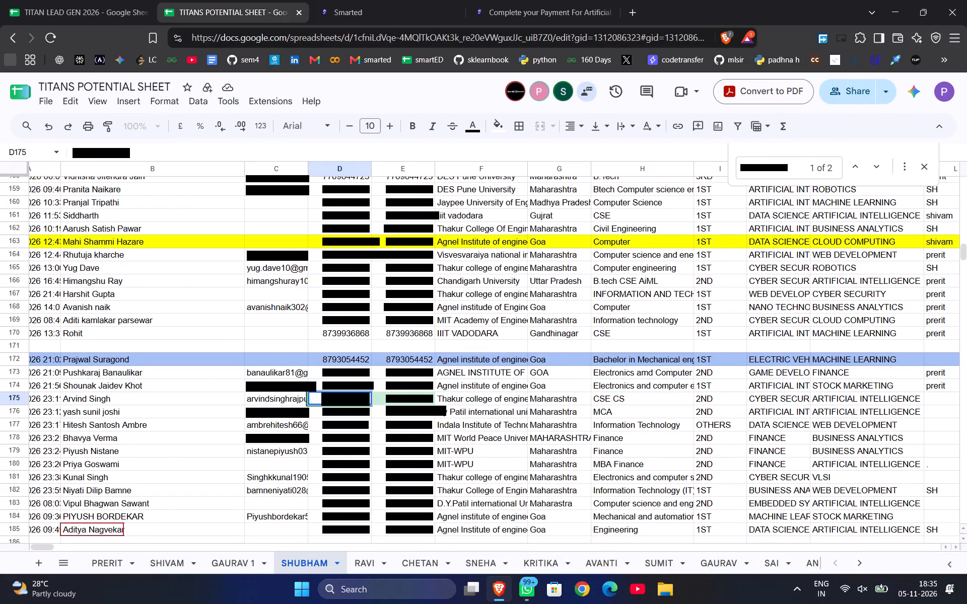
Copy the student's phone number from column D of row 175 in the SHUBHAM sheet.
{"action": "left_click", "coordinate": [337, 398]}
{"action": "key", "text": "ctrl+c"}
{"action": "left_click", "coordinate": [406, 394]}
{"action": "scroll", "coordinate": [406, 394], "scroll_direction": "left", "scroll_amount": 4}
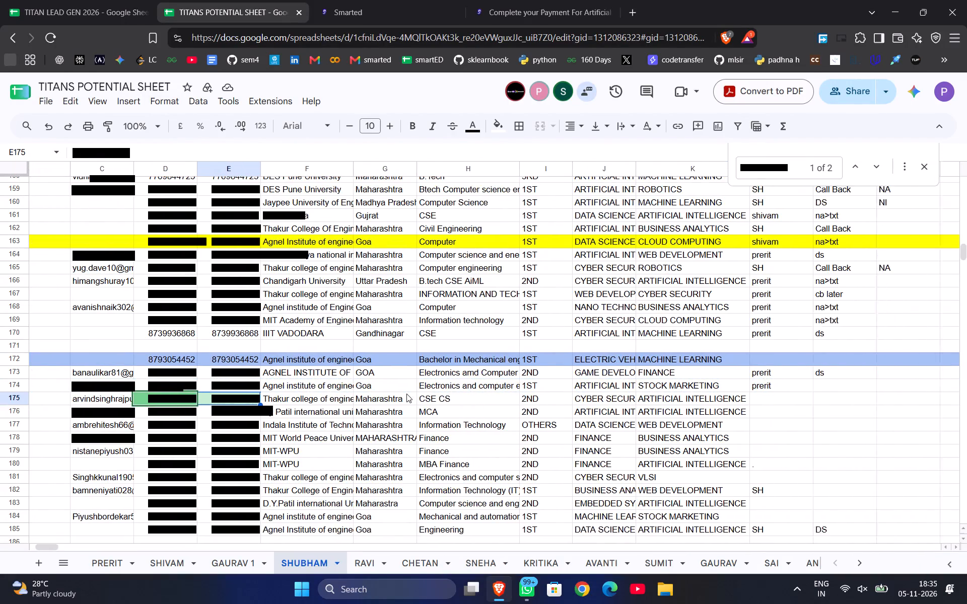
{"action": "scroll", "coordinate": [406, 394], "scroll_direction": "right", "scroll_amount": 4}
{"action": "triple_click", "coordinate": [354, 403]}
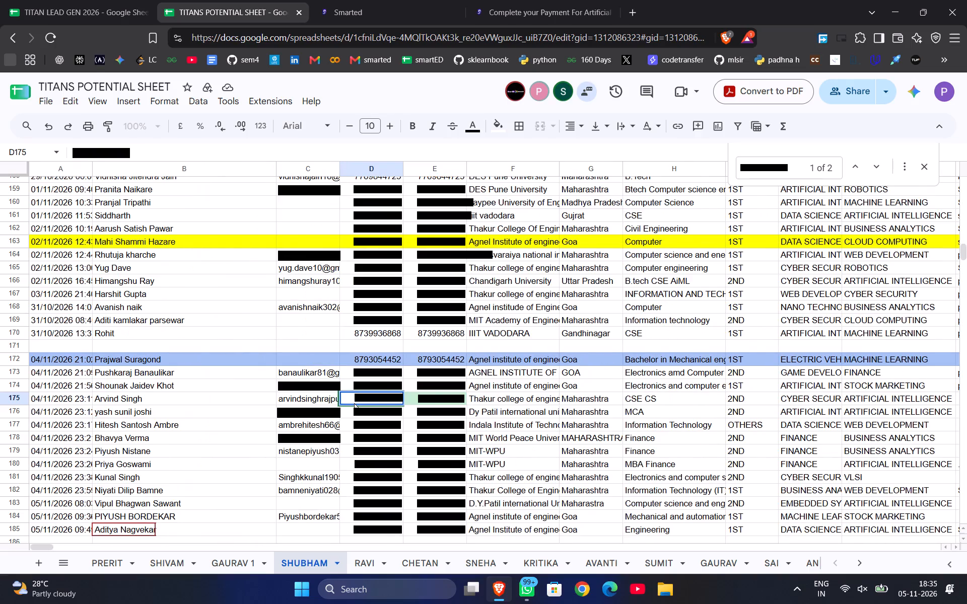
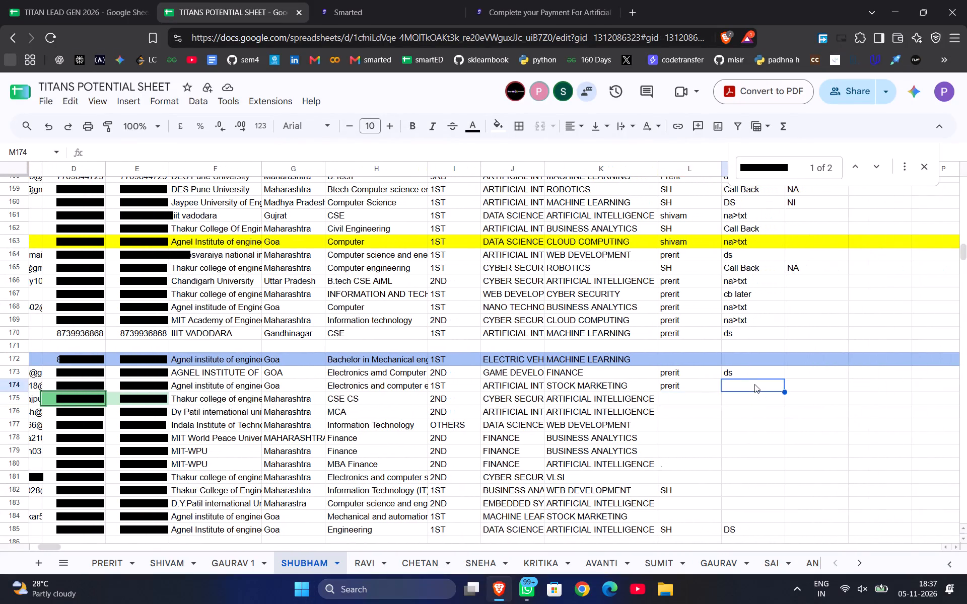
Enter the remark na>txt in column M of row 174.
{"action": "type", "text": "na>txt"}
{"action": "key", "text": "Down"}
Record prerit as the caller in column L and na>txt as the remark in column M for row 175.
{"action": "key", "text": "Left"}
{"action": "key", "text": "p"}
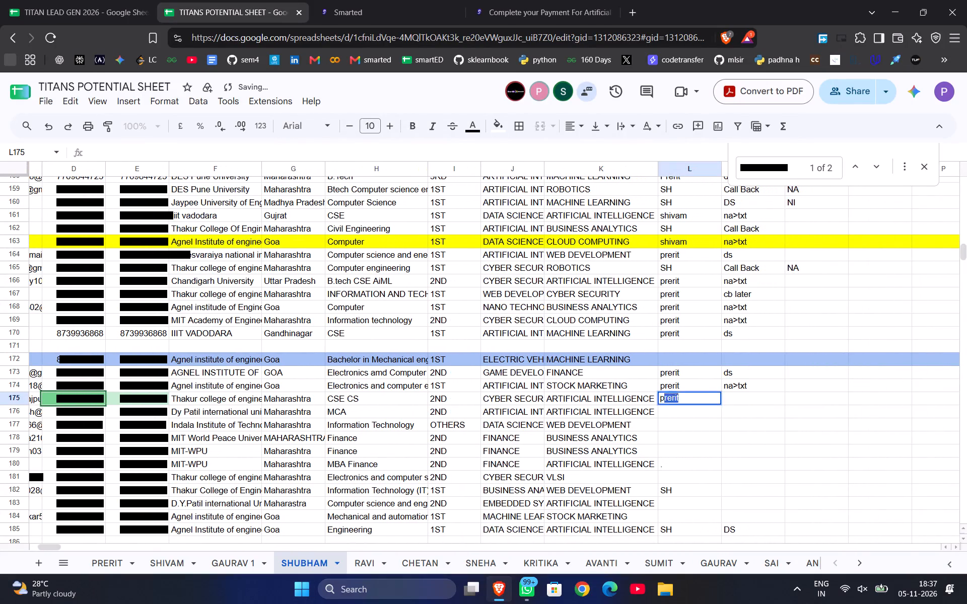
{"action": "key", "text": "Tab"}
{"action": "key", "text": "n"}
{"action": "key", "text": "Return"}
{"action": "key", "text": "Up"}
{"action": "key", "text": "Up"}
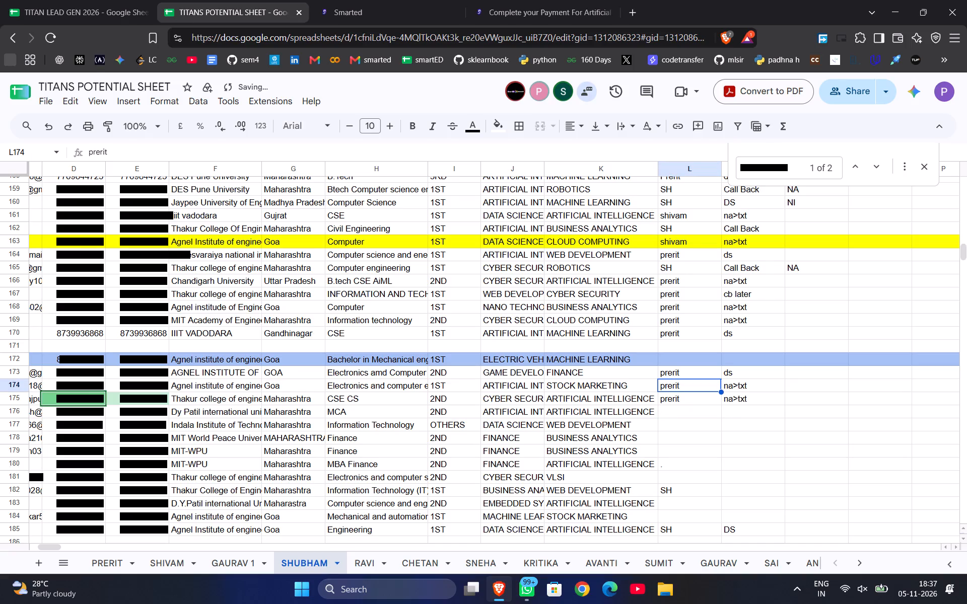
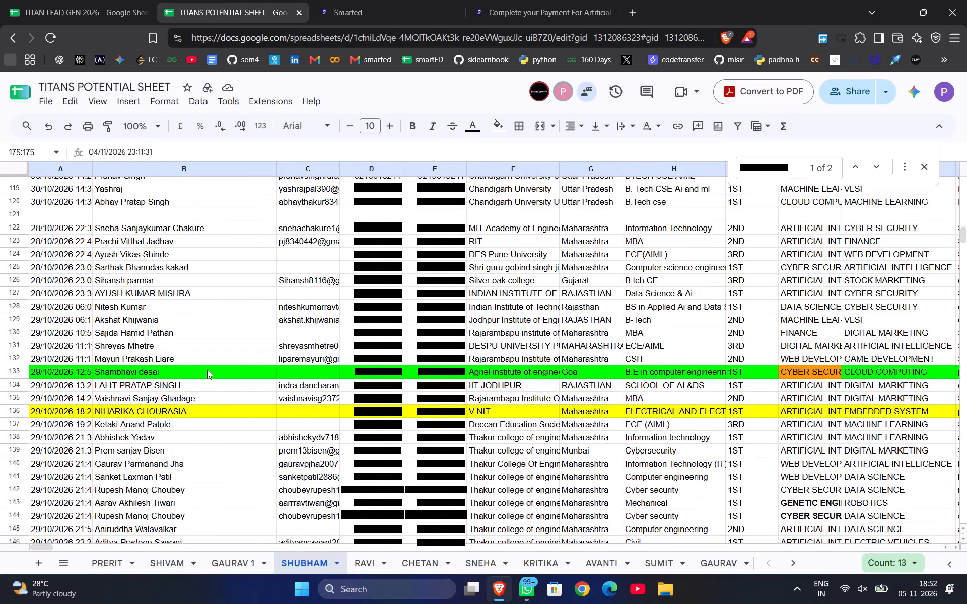
Return to row 174 of the SHUBHAM sheet and open its contact number in column D.
{"action": "left_click", "coordinate": [207, 370]}
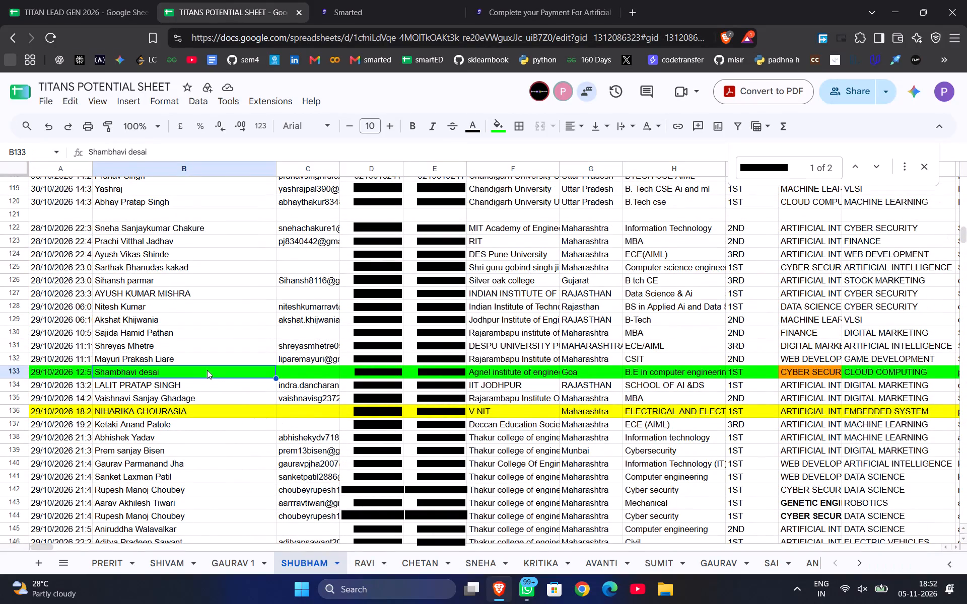
{"action": "scroll", "coordinate": [207, 370], "scroll_direction": "down", "scroll_amount": 2}
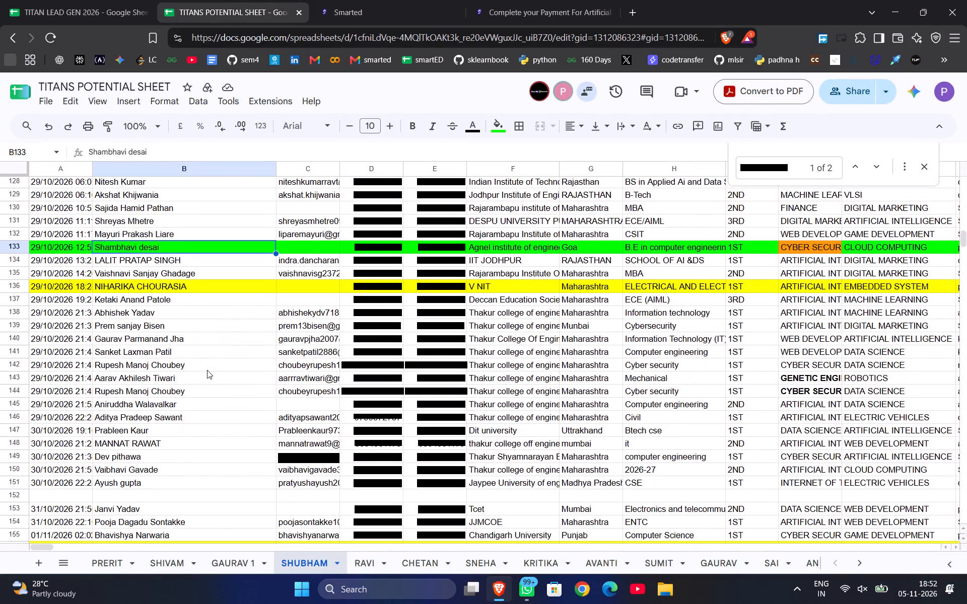
{"action": "scroll", "coordinate": [207, 370], "scroll_direction": "down", "scroll_amount": 5}
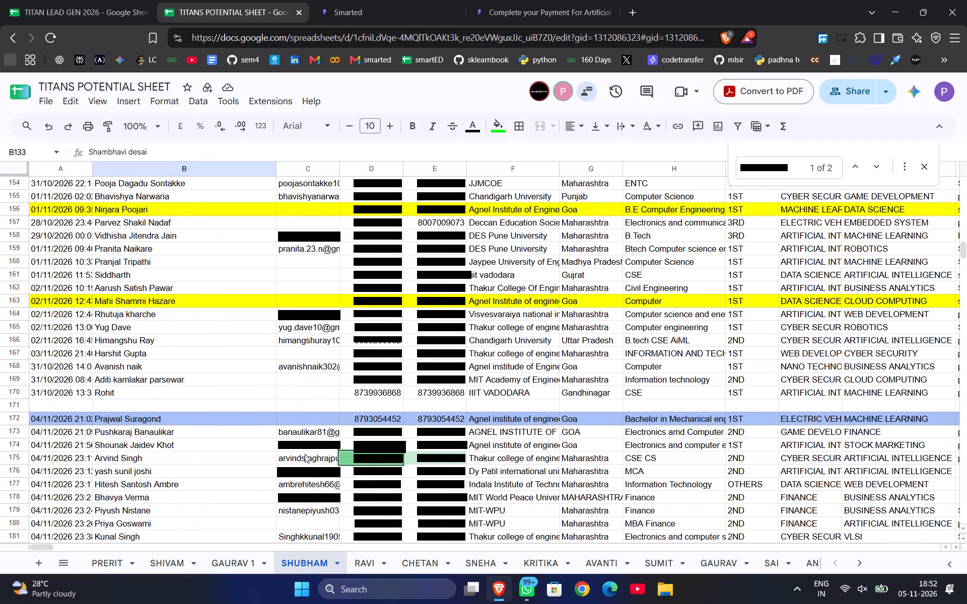
{"action": "left_click", "coordinate": [364, 445]}
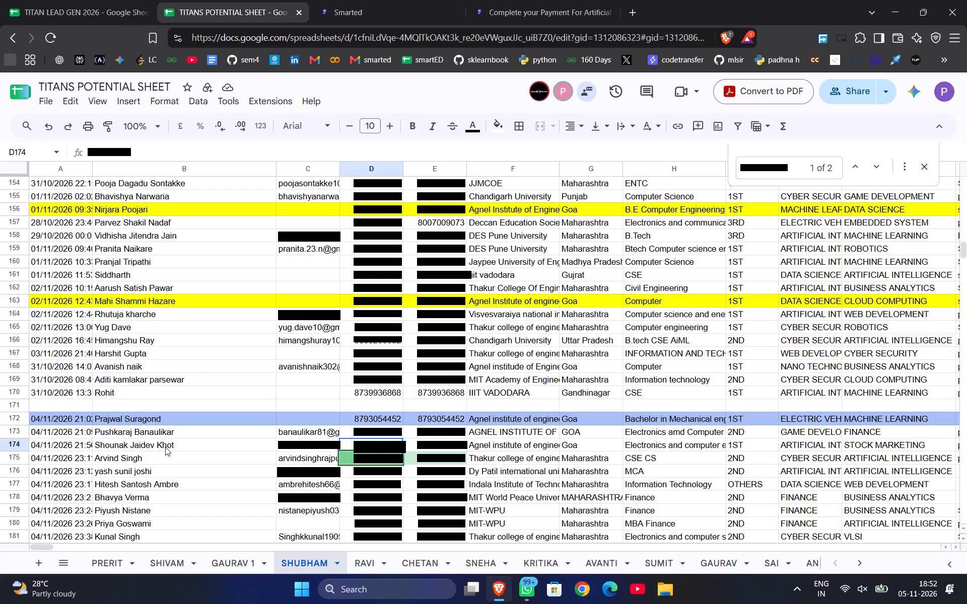
{"action": "left_click", "coordinate": [165, 447]}
{"action": "triple_click", "coordinate": [363, 444]}
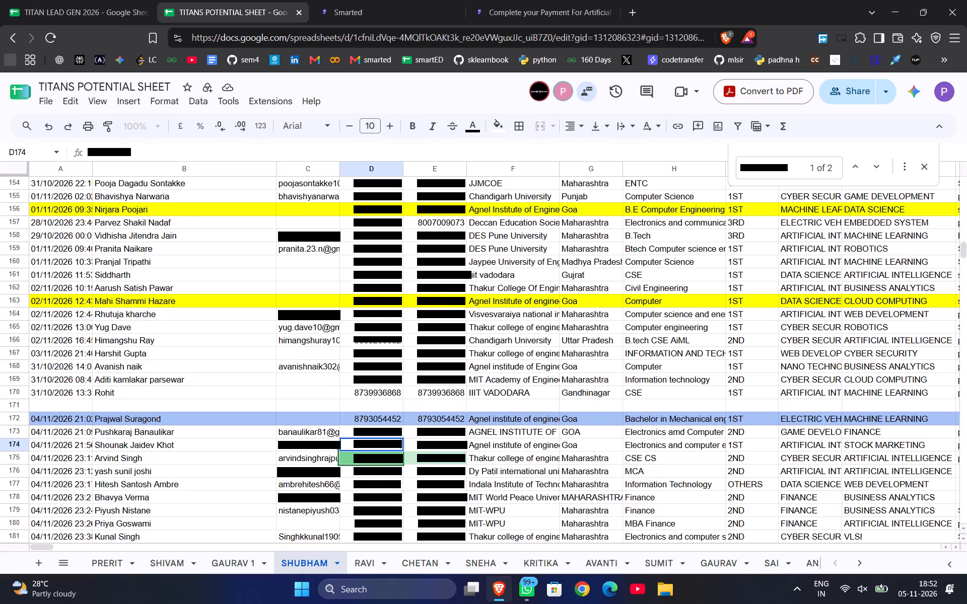
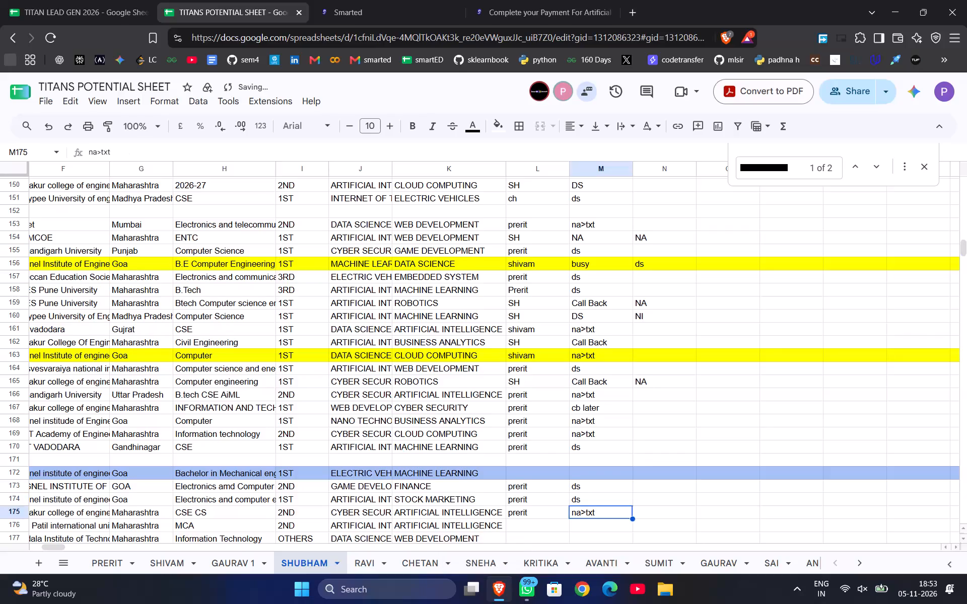
Move from row 175 to row 177 of the SHUBHAM sheet and look up the next student's contact details.
{"action": "key", "text": "Down"}
{"action": "key", "text": "Down"}
{"action": "scroll", "coordinate": [584, 497], "scroll_direction": "right", "scroll_amount": 8}
{"action": "scroll", "coordinate": [584, 497], "scroll_direction": "down", "scroll_amount": 1}
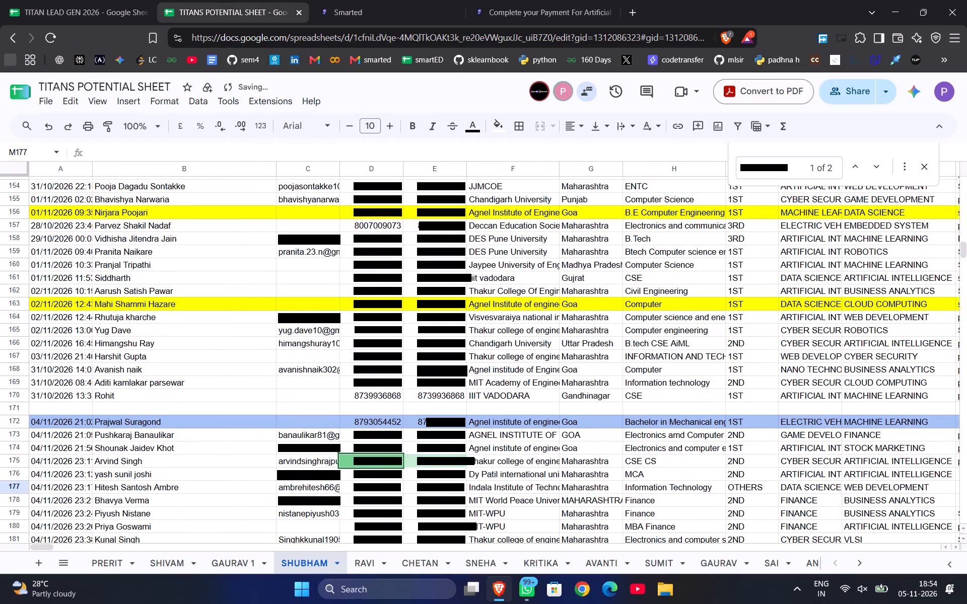
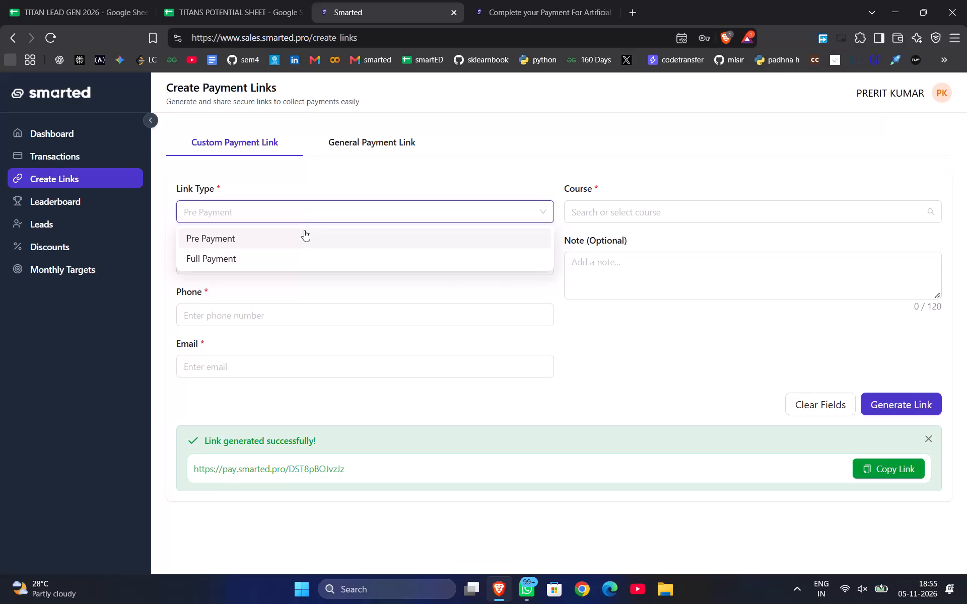
Set the pre-payment link's course to Artificial Intelligence and fill in the student's name and phone number from the clipboard history.
{"action": "left_click", "coordinate": [601, 208]}
{"action": "left_click", "coordinate": [604, 235]}
{"action": "left_click", "coordinate": [431, 257]}
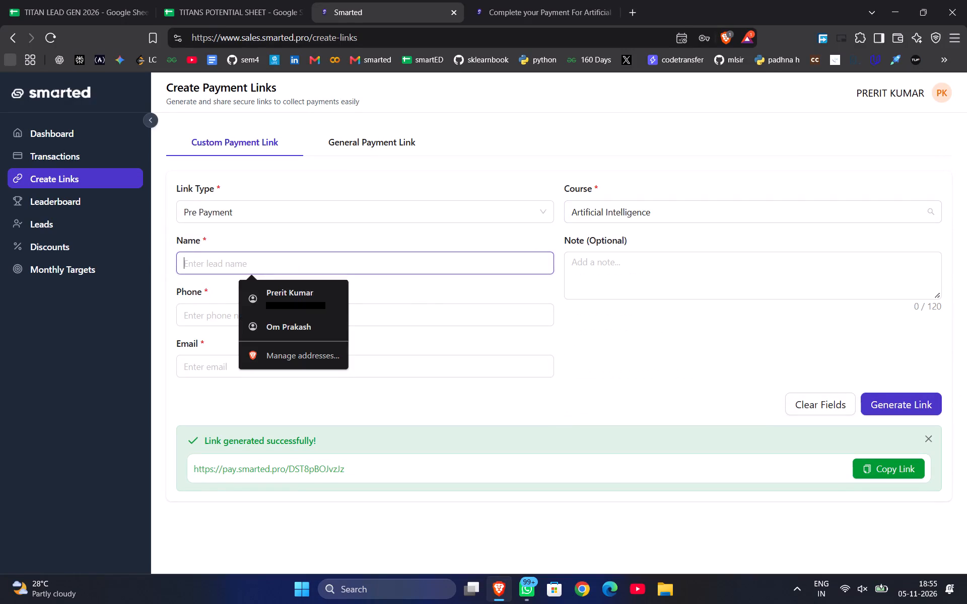
{"action": "key", "text": "super+v"}
{"action": "key", "text": "Down"}
{"action": "key", "text": "Return"}
{"action": "key", "text": "ctrl+v"}
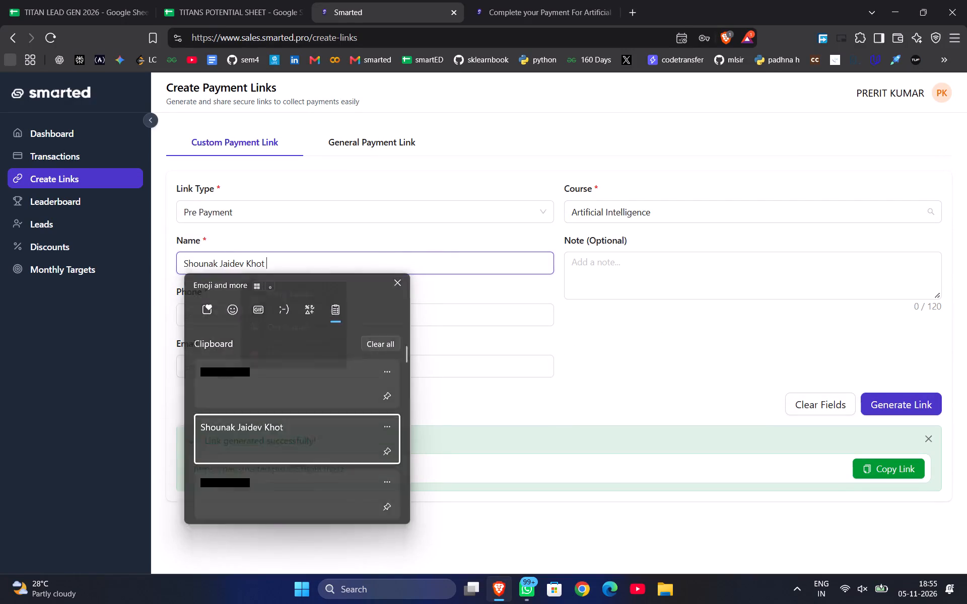
{"action": "key", "text": "Tab"}
{"action": "key", "text": "super+v"}
{"action": "key", "text": "Return"}
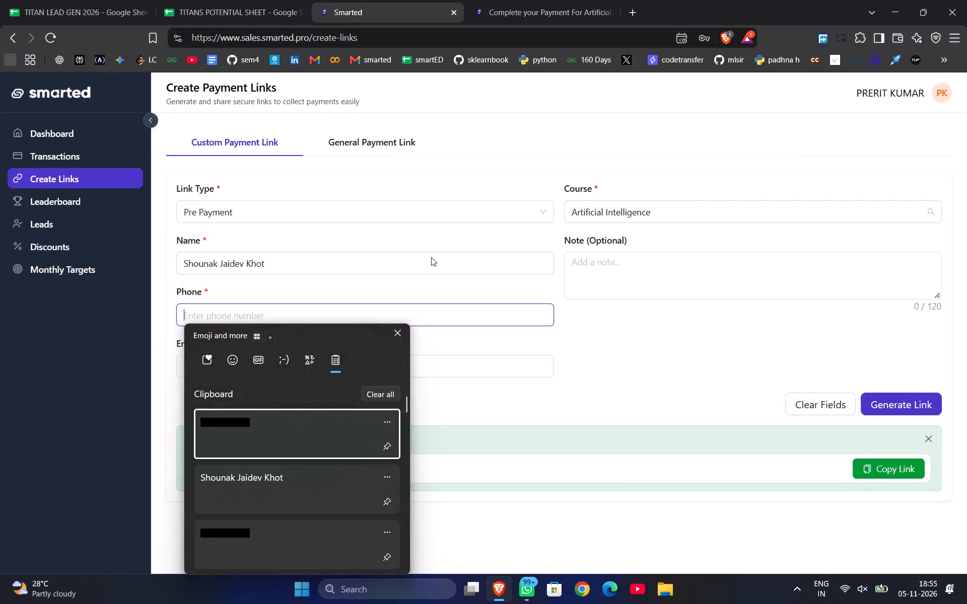
{"action": "key", "text": "ctrl+v"}
Fill in the email field of the pre-payment link form from the clipboard history.
{"action": "key", "text": "Tab"}
{"action": "key", "text": "super+v"}
{"action": "key", "text": "Down"}
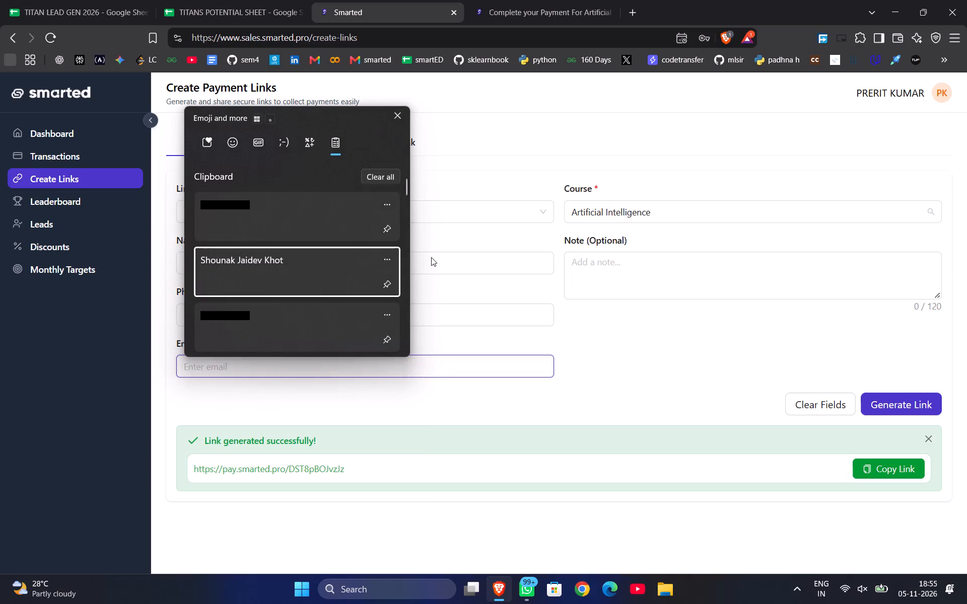
{"action": "key", "text": "Down"}
{"action": "key", "text": "Up"}
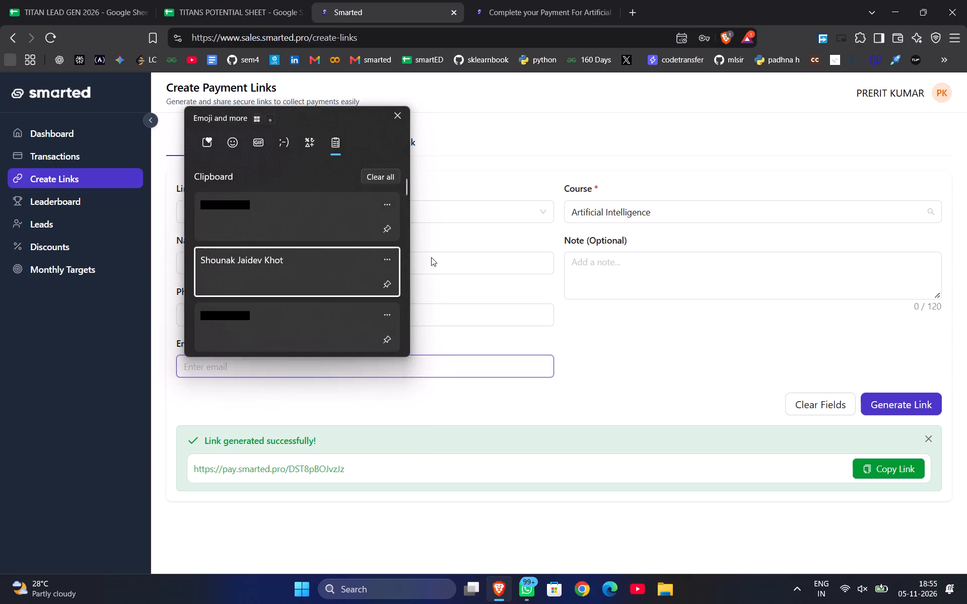
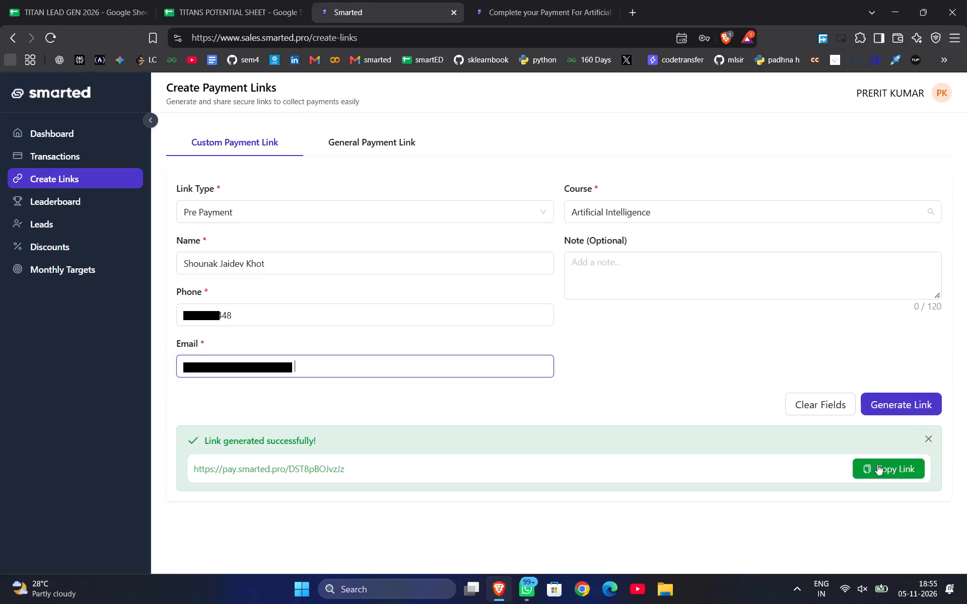
Generate the student's Artificial Intelligence pre-payment link and open the new payment link in a separate browser tab.
{"action": "left_click", "coordinate": [883, 406]}
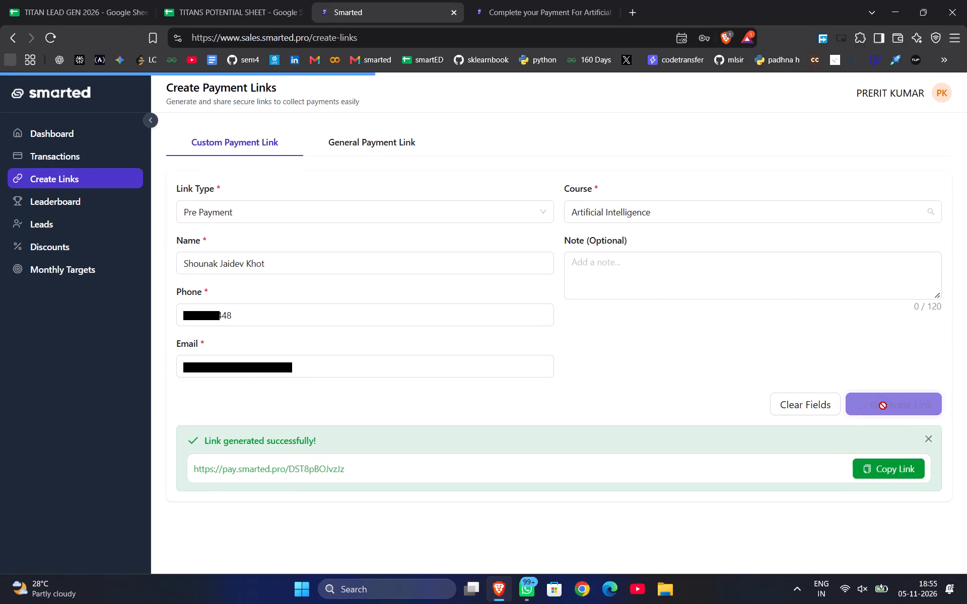
{"action": "left_click", "coordinate": [634, 11]}
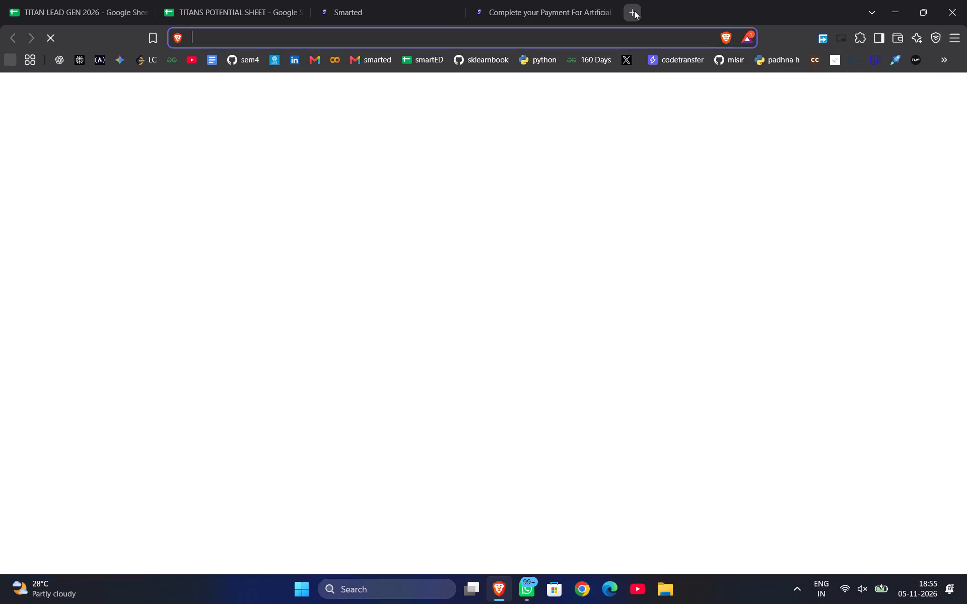
{"action": "key", "text": "ctrl+v"}
{"action": "key", "text": "Return"}
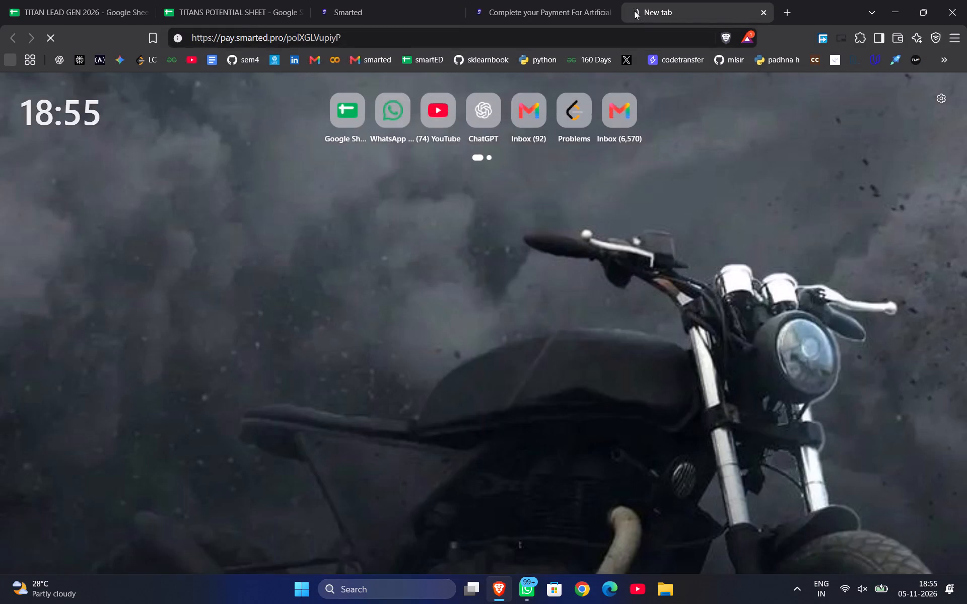
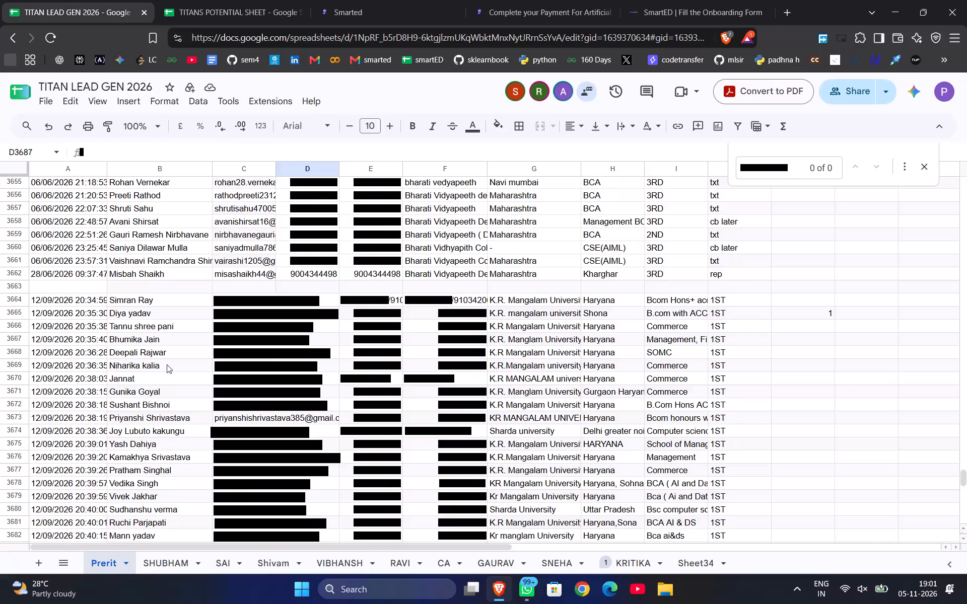
Fill the whole of row 174 on the SHUBHAM sheet of TITANS POTENTIAL SHEET with bright green.
{"action": "left_click", "coordinate": [204, 0]}
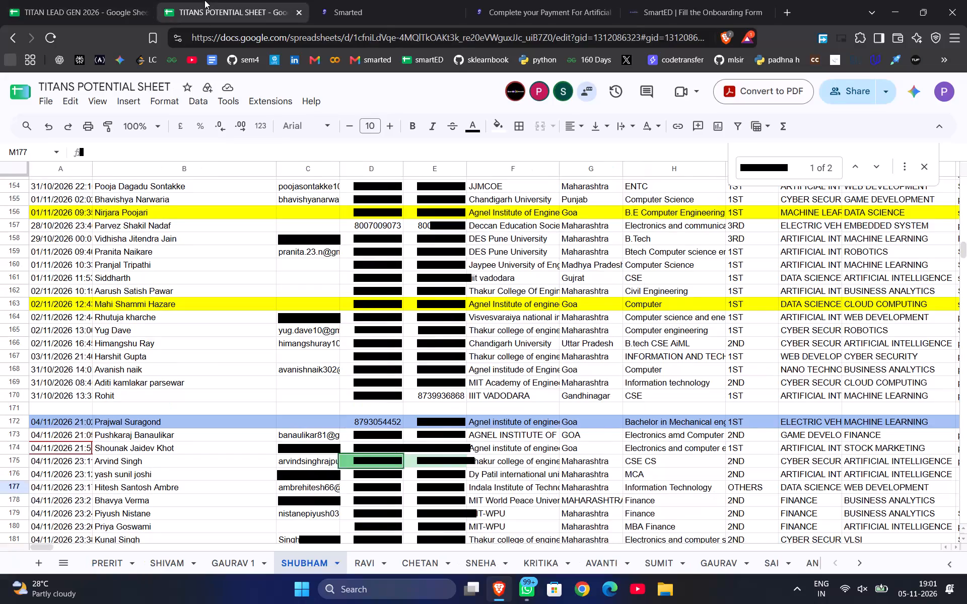
{"action": "left_click", "coordinate": [5, 447]}
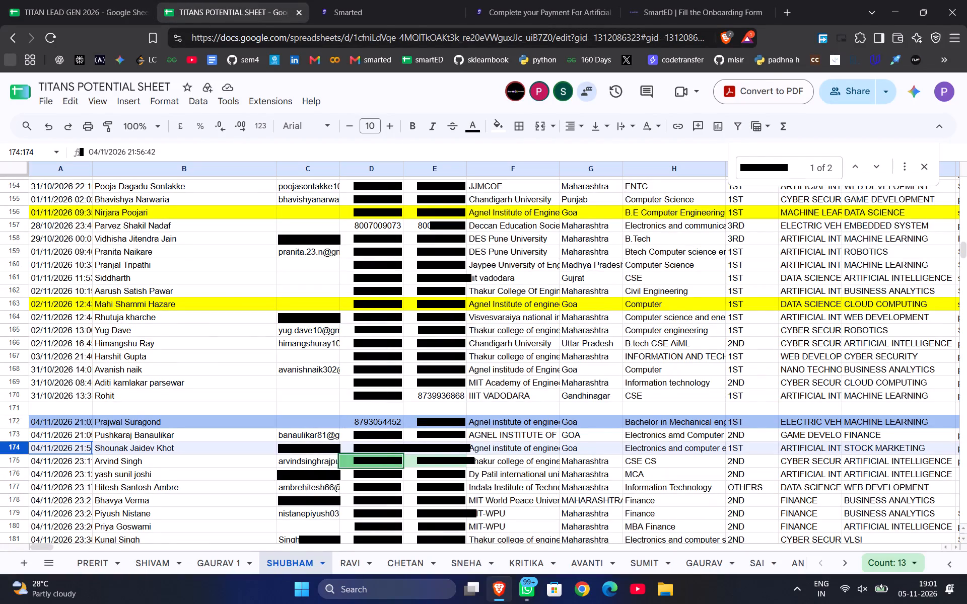
{"action": "left_click", "coordinate": [500, 123]}
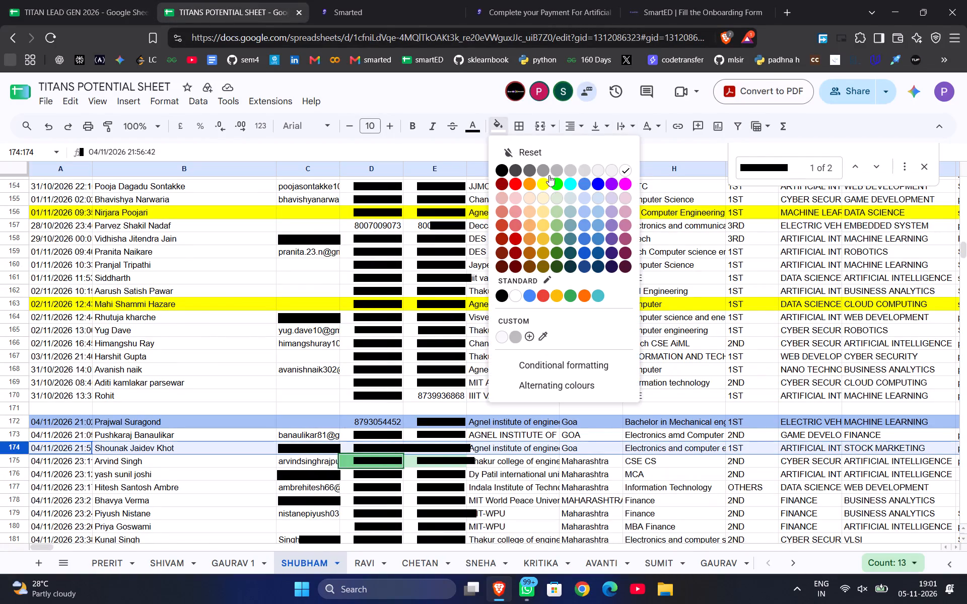
{"action": "left_click", "coordinate": [559, 186]}
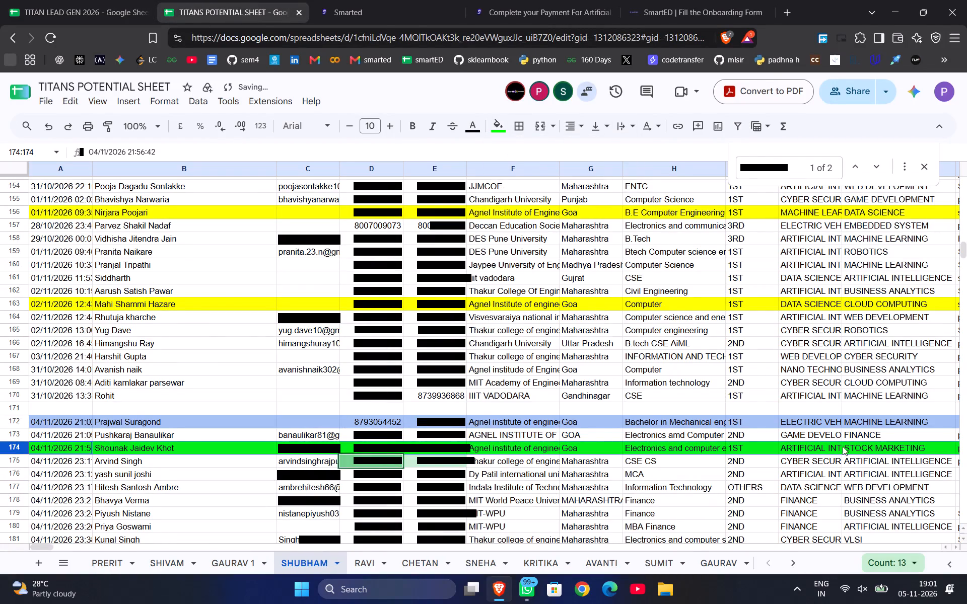
Fill the ARTIFICIAL INTELLIGENCE cell J174 with orange to mark the student's chosen course.
{"action": "left_click", "coordinate": [807, 443]}
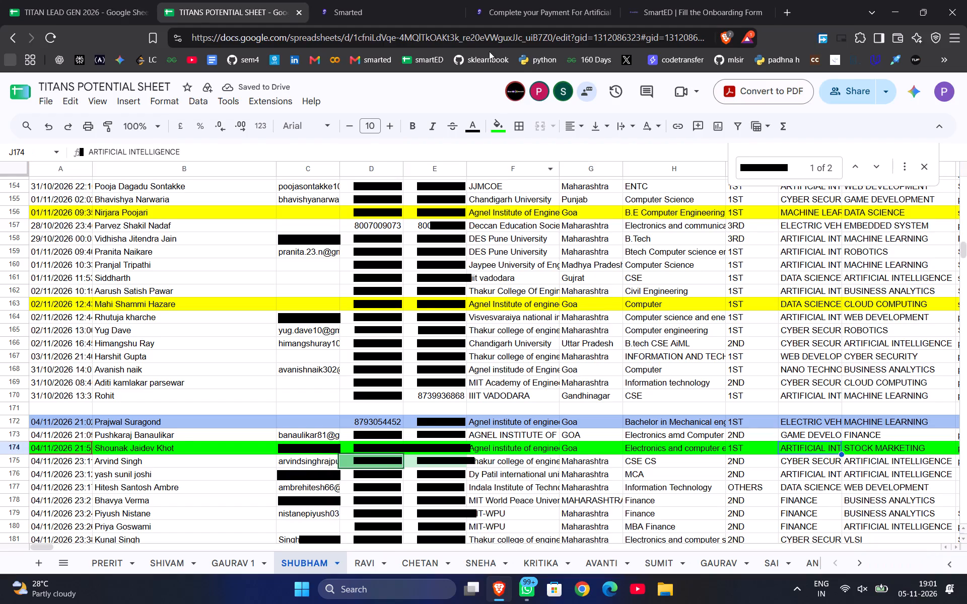
{"action": "left_click", "coordinate": [494, 120]}
{"action": "left_click", "coordinate": [526, 178]}
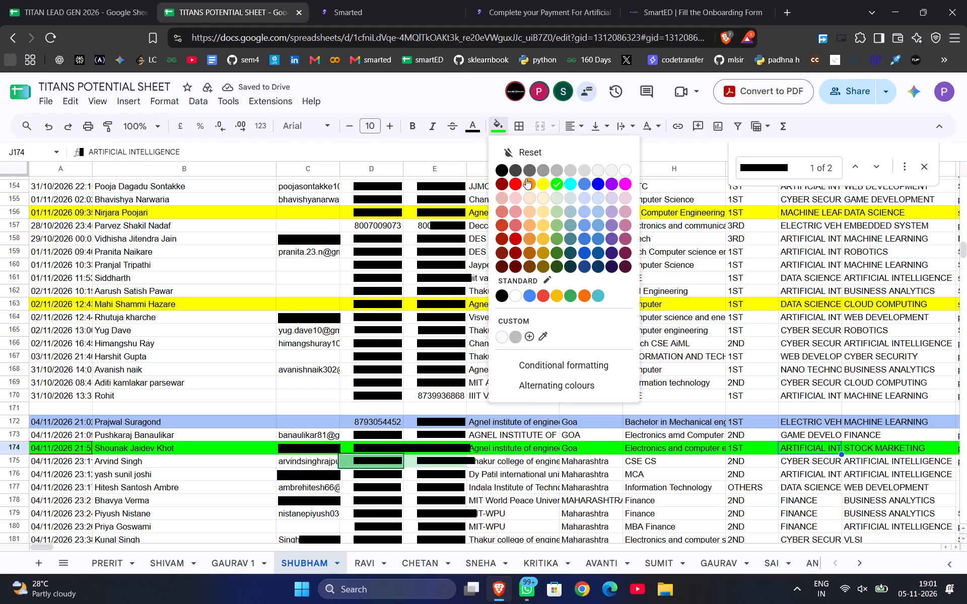
Look over the 04/11/2026 leads for one without a caller and record prerit as caller for the student in row 176.
{"action": "scroll", "coordinate": [692, 461], "scroll_direction": "left", "scroll_amount": 4}
{"action": "left_click", "coordinate": [692, 461]}
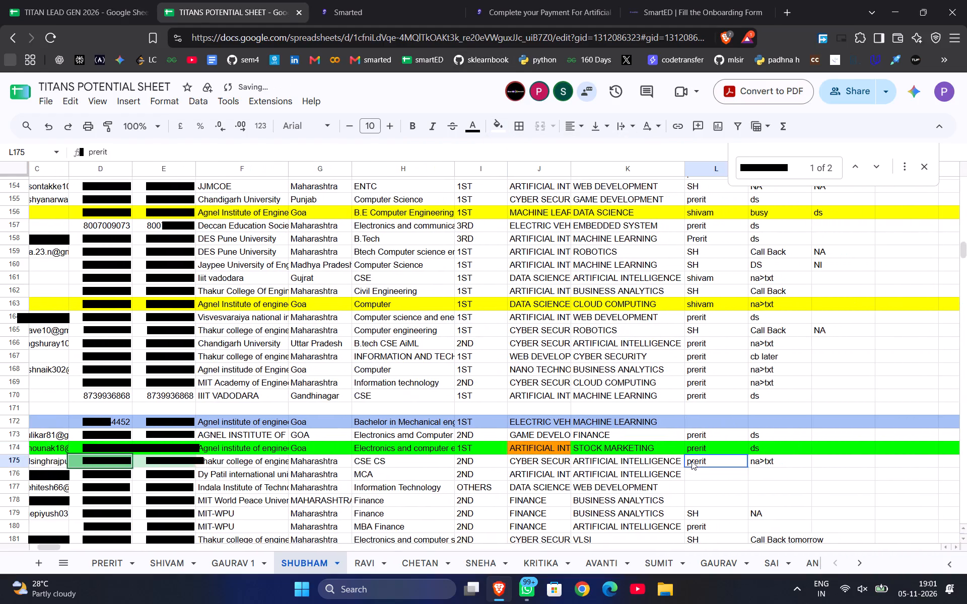
{"action": "scroll", "coordinate": [692, 461], "scroll_direction": "right", "scroll_amount": 1}
{"action": "scroll", "coordinate": [692, 461], "scroll_direction": "left", "scroll_amount": 1}
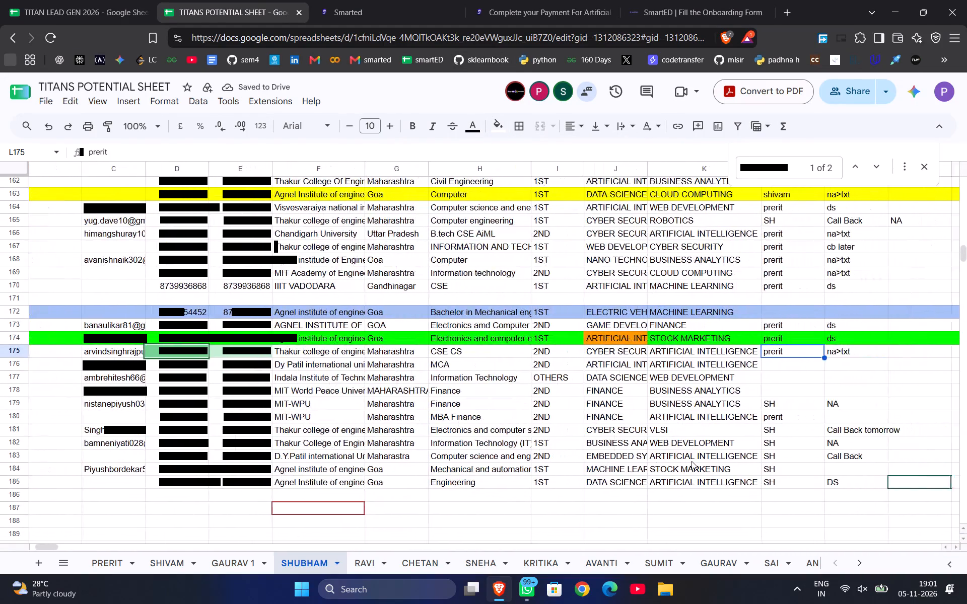
{"action": "scroll", "coordinate": [692, 461], "scroll_direction": "right", "scroll_amount": 2}
{"action": "left_click", "coordinate": [375, 364]}
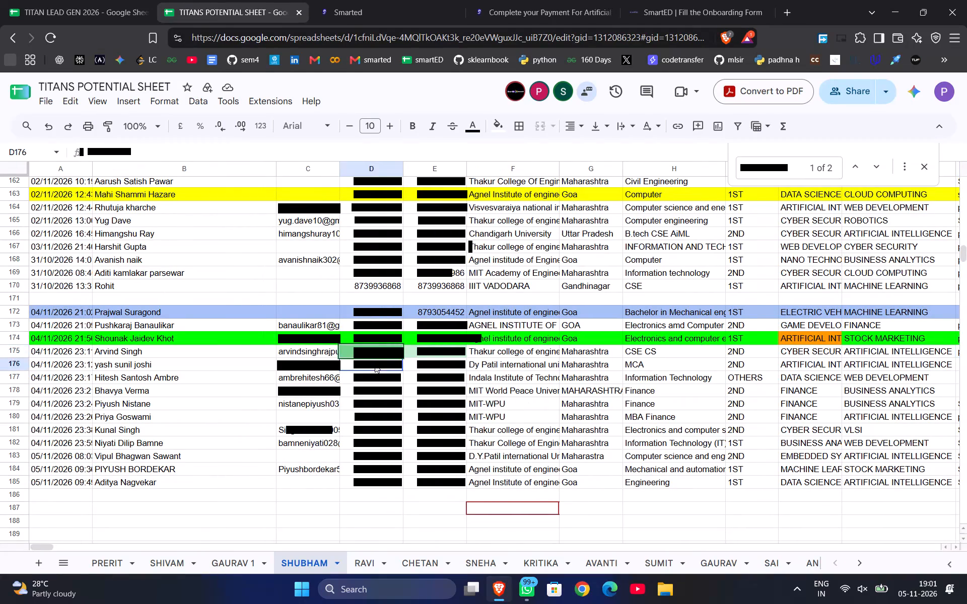
{"action": "left_click", "coordinate": [481, 476]}
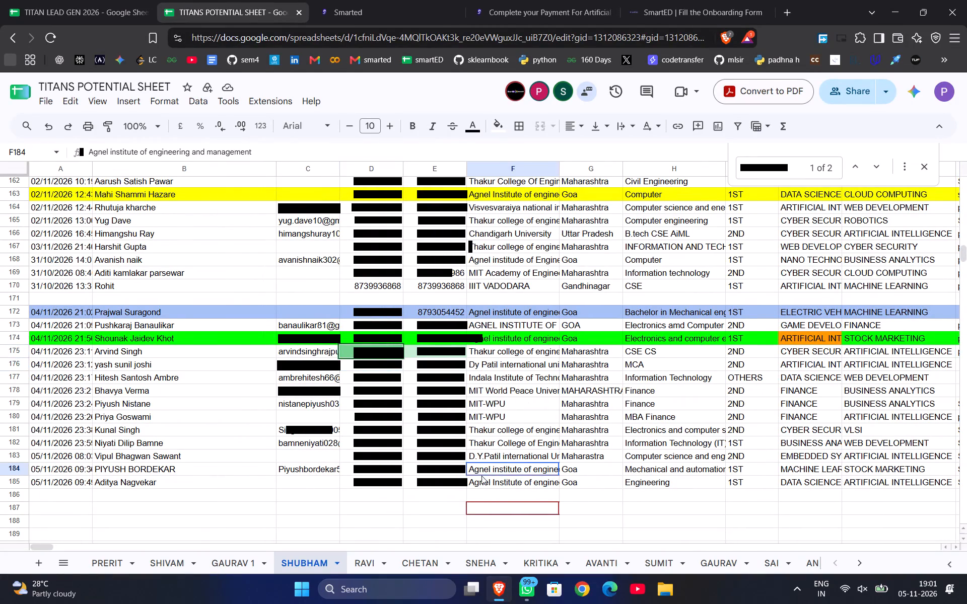
{"action": "scroll", "coordinate": [481, 476], "scroll_direction": "left", "scroll_amount": 3}
{"action": "scroll", "coordinate": [481, 476], "scroll_direction": "right", "scroll_amount": 1}
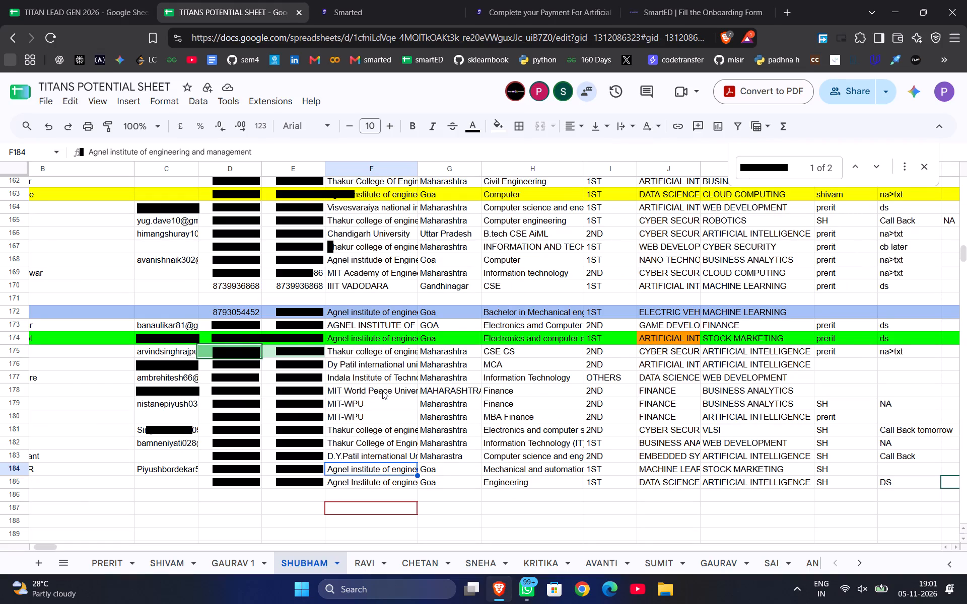
{"action": "scroll", "coordinate": [551, 375], "scroll_direction": "left", "scroll_amount": 1}
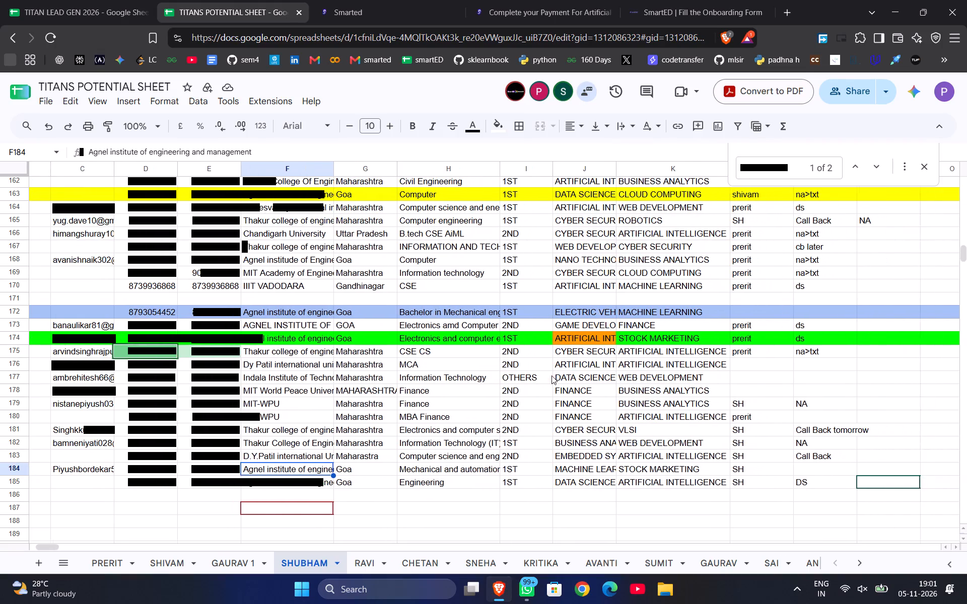
{"action": "left_click", "coordinate": [750, 367]}
{"action": "scroll", "coordinate": [750, 367], "scroll_direction": "right", "scroll_amount": 6}
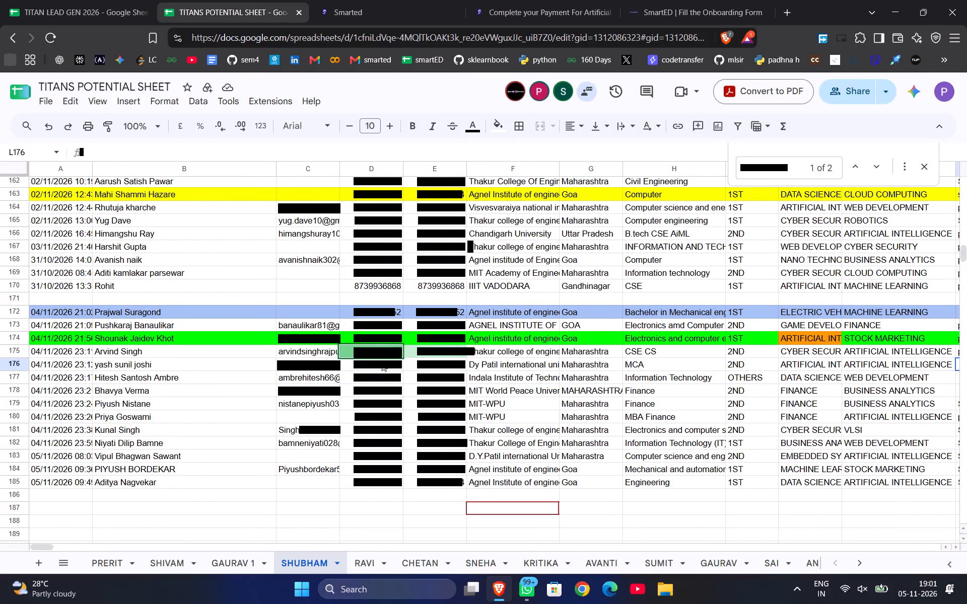
{"action": "scroll", "coordinate": [382, 362], "scroll_direction": "left", "scroll_amount": 5}
{"action": "type", "text": "pre"}
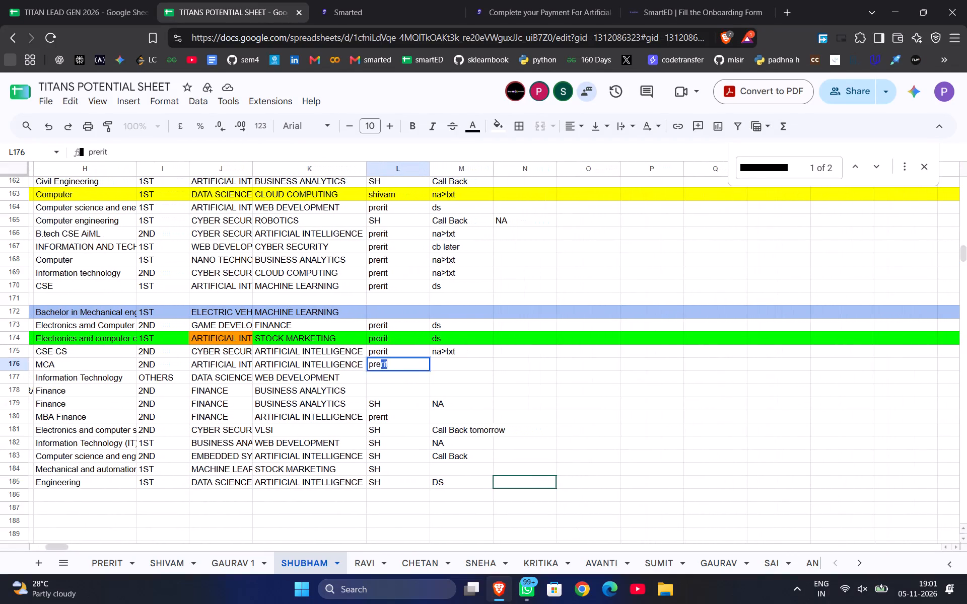
{"action": "key", "text": "Tab"}
Open the phone number cell D176 of the row 176 student and select the number.
{"action": "scroll", "coordinate": [382, 362], "scroll_direction": "right", "scroll_amount": 4}
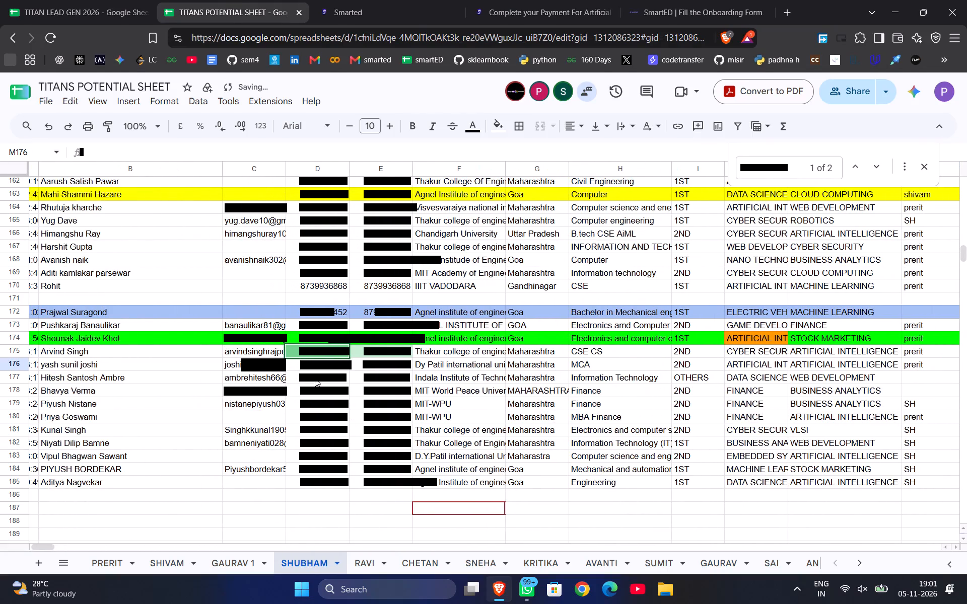
{"action": "scroll", "coordinate": [329, 362], "scroll_direction": "left", "scroll_amount": 2}
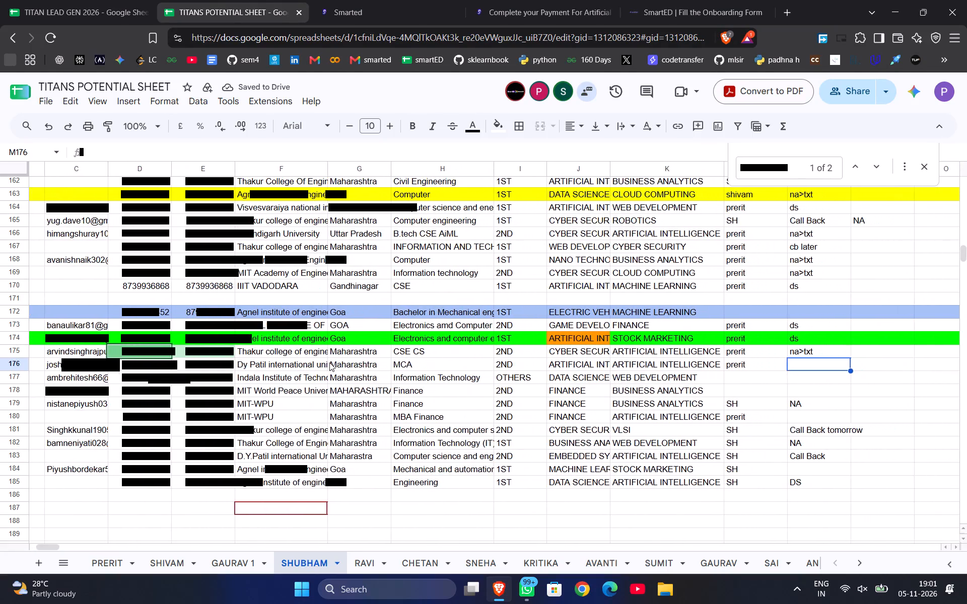
{"action": "scroll", "coordinate": [329, 362], "scroll_direction": "right", "scroll_amount": 2}
{"action": "triple_click", "coordinate": [381, 363]}
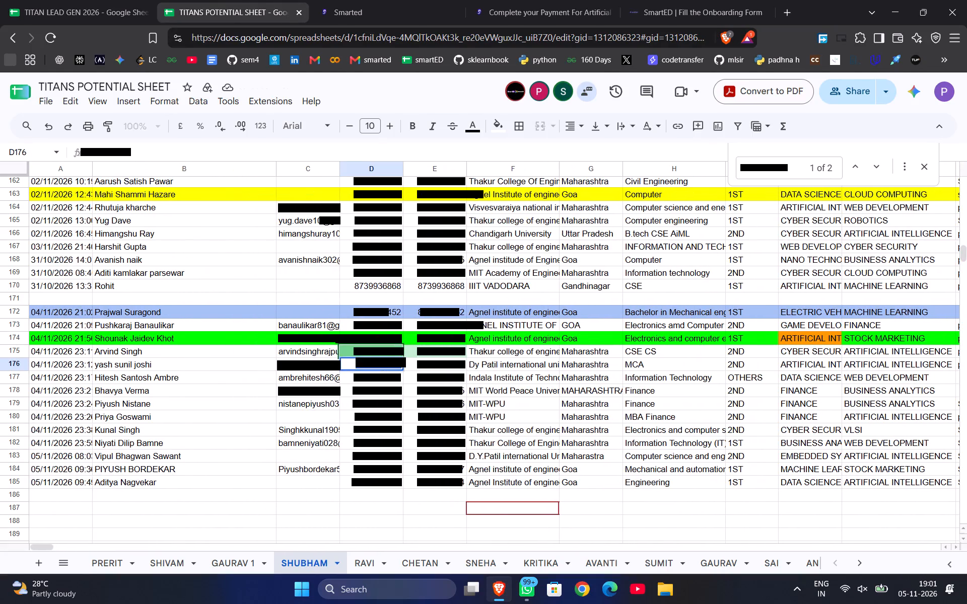
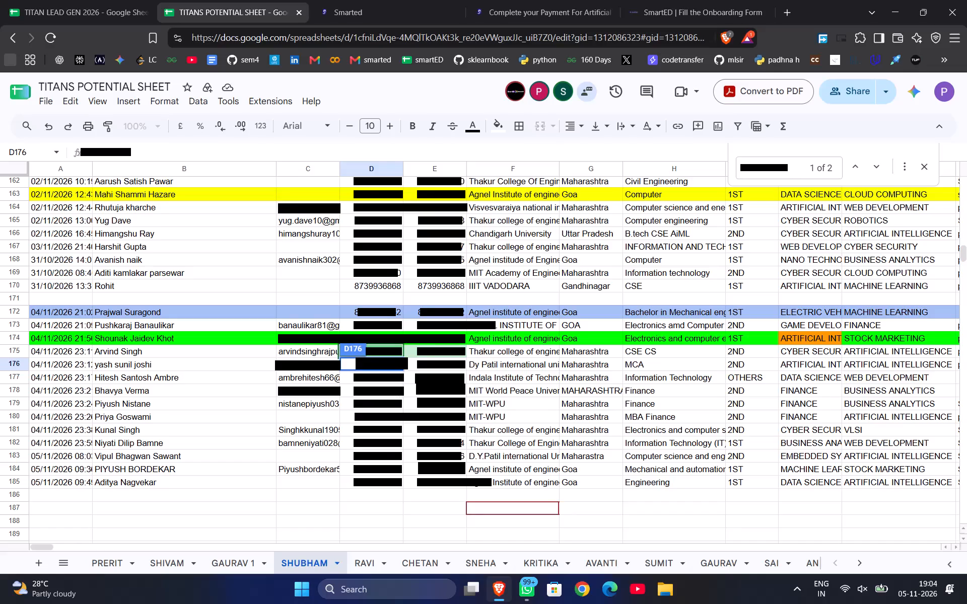
Copy the row 176 student's phone number from cell D176 and search the PRERIT sheet for it.
{"action": "scroll", "coordinate": [417, 378], "scroll_direction": "left", "scroll_amount": 1}
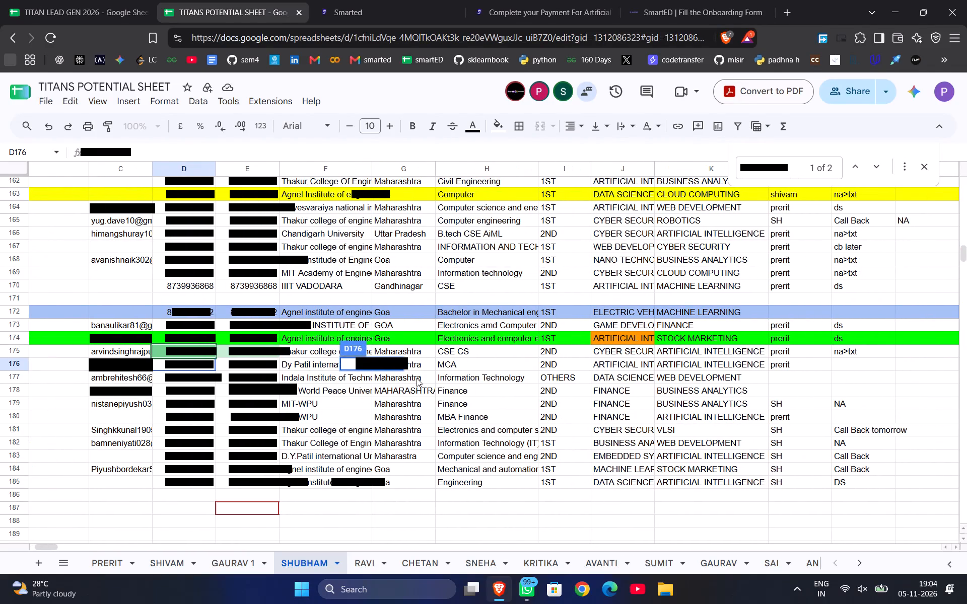
{"action": "scroll", "coordinate": [417, 378], "scroll_direction": "left", "scroll_amount": 2}
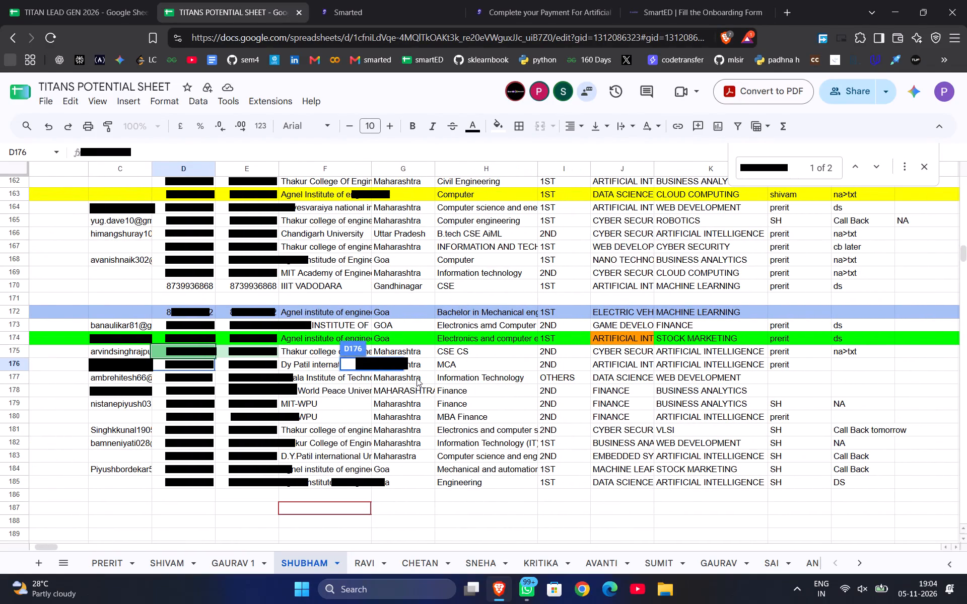
{"action": "scroll", "coordinate": [417, 378], "scroll_direction": "left", "scroll_amount": 2}
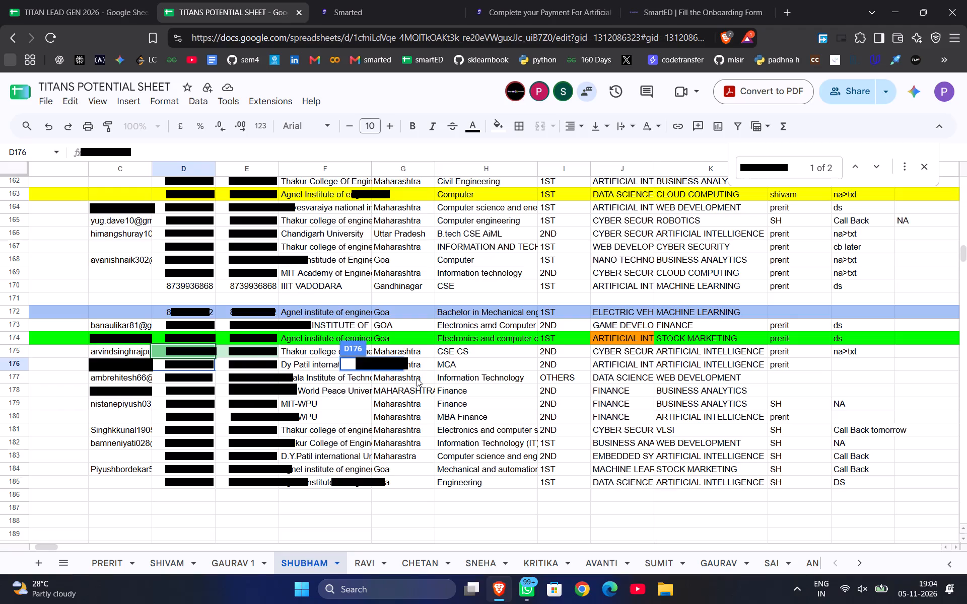
{"action": "scroll", "coordinate": [417, 378], "scroll_direction": "left", "scroll_amount": 1}
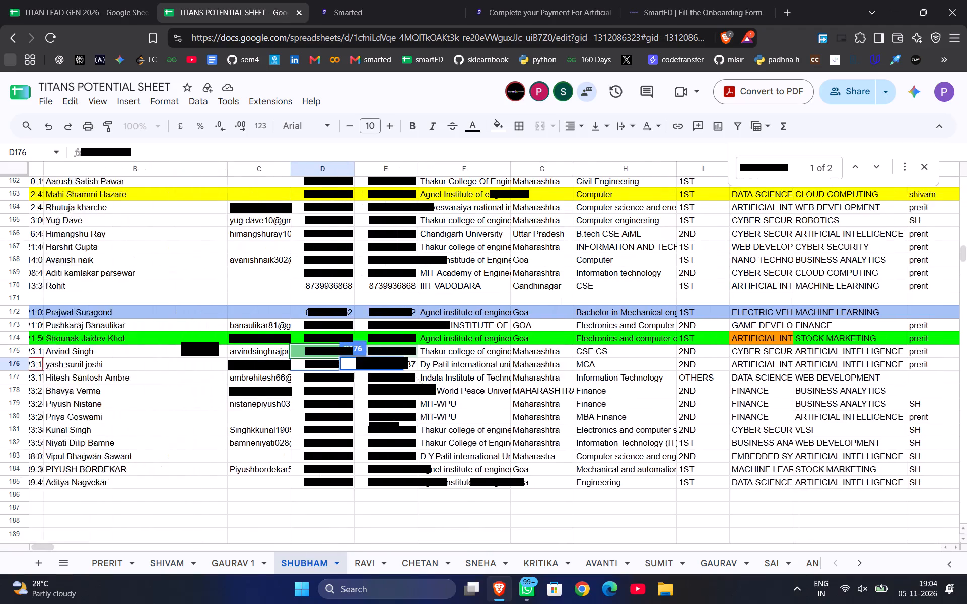
{"action": "scroll", "coordinate": [417, 378], "scroll_direction": "left", "scroll_amount": 1}
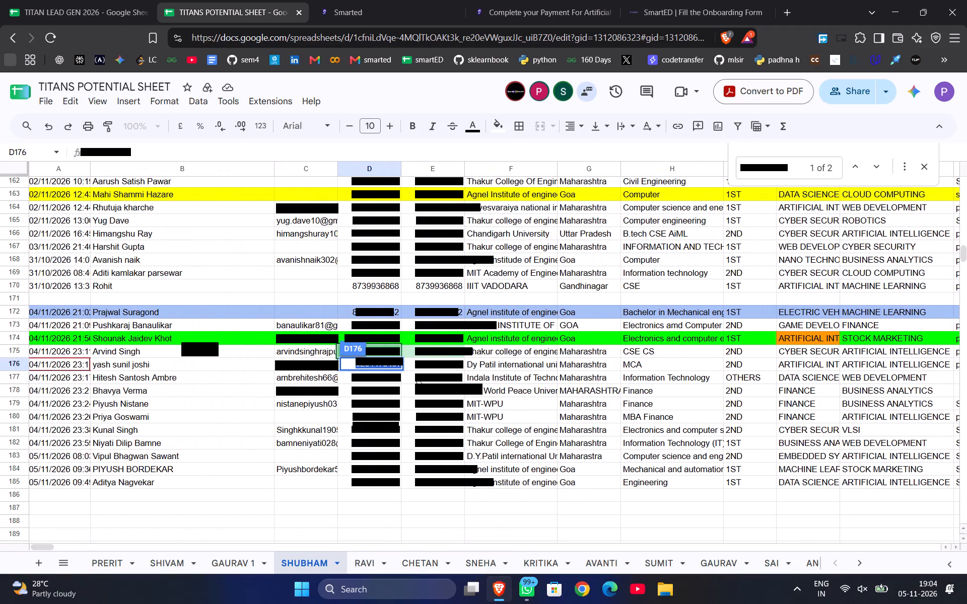
{"action": "scroll", "coordinate": [417, 378], "scroll_direction": "right", "scroll_amount": 4}
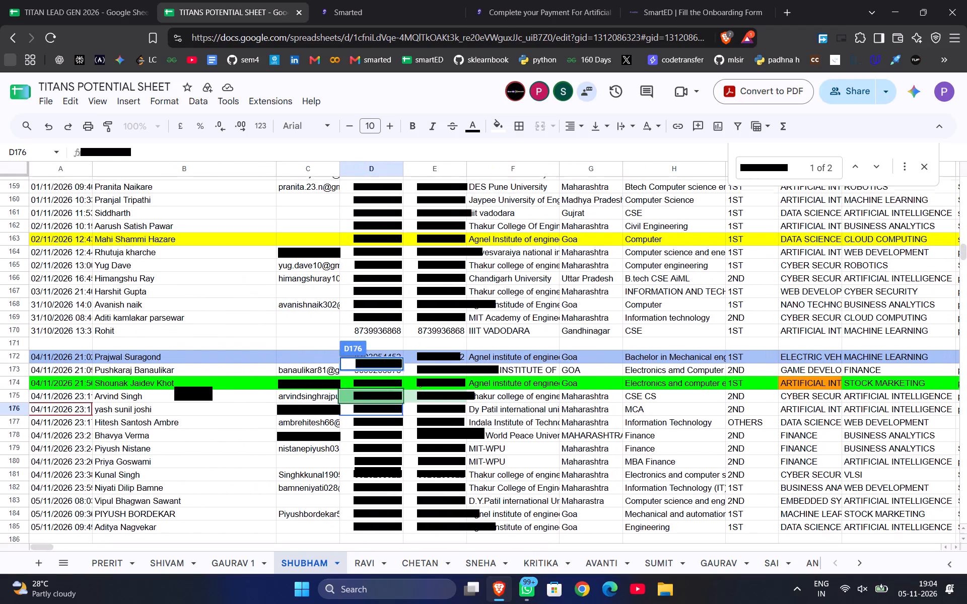
{"action": "left_click", "coordinate": [366, 420]}
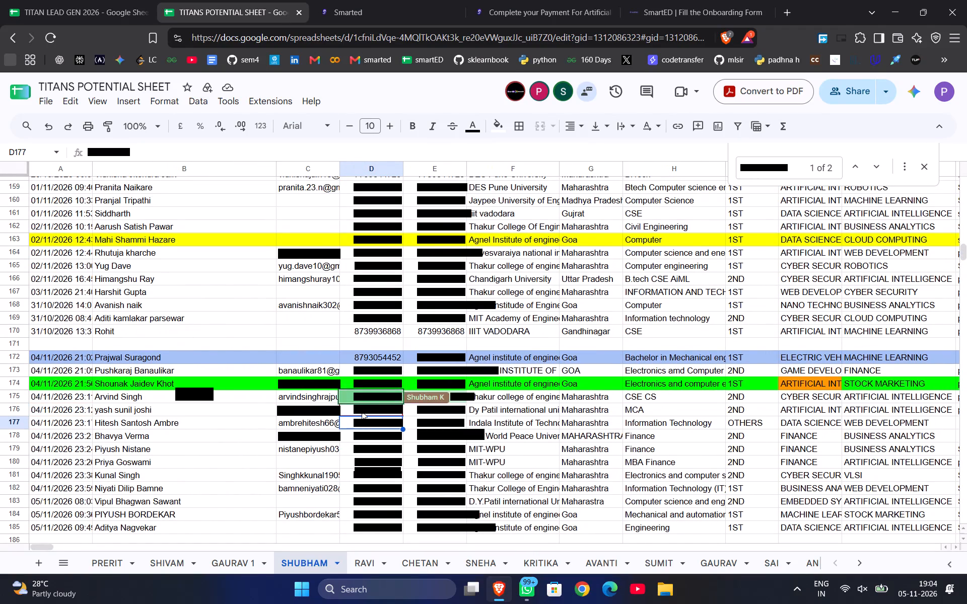
{"action": "triple_click", "coordinate": [362, 410]}
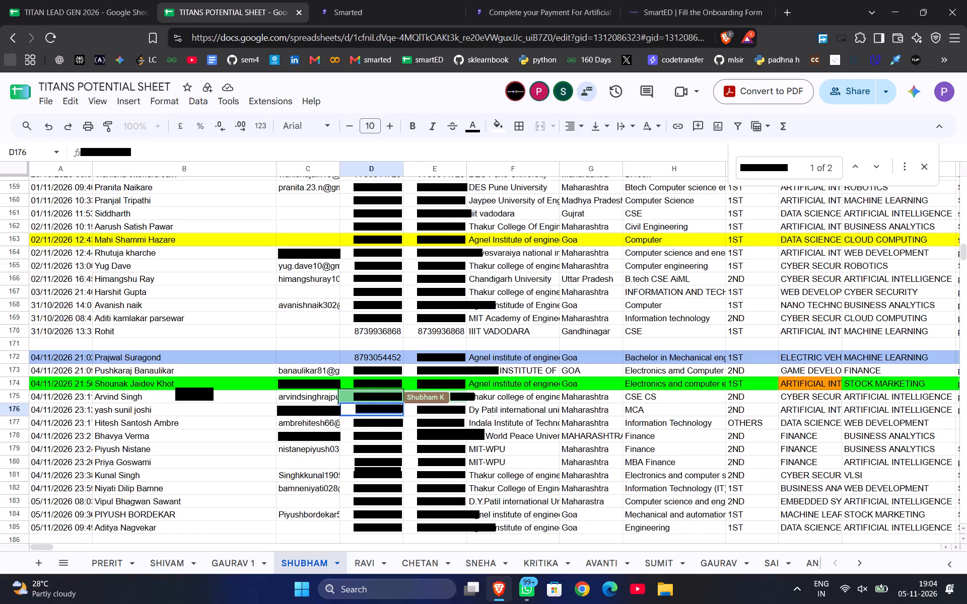
{"action": "key", "text": "ctrl+c"}
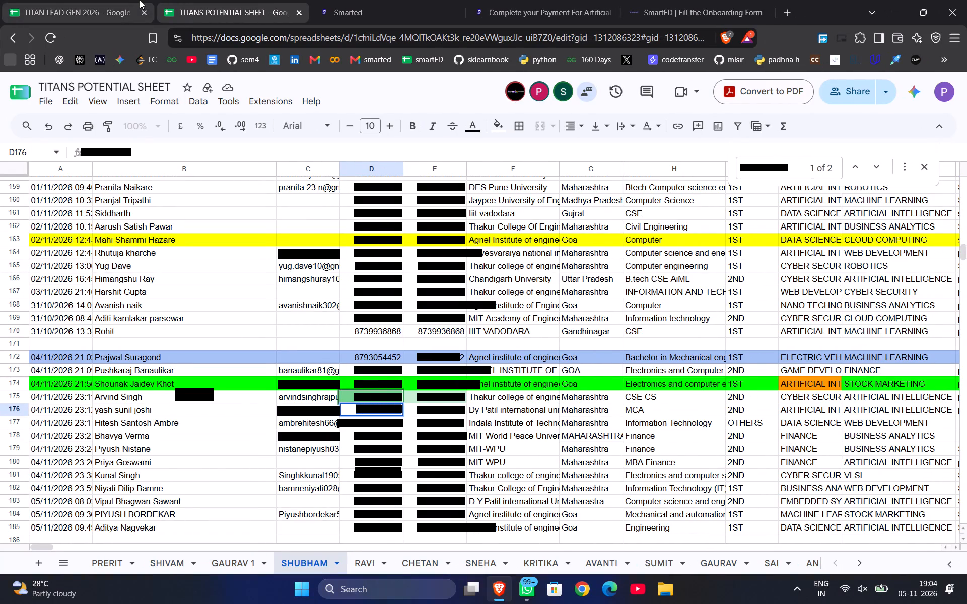
{"action": "left_click", "coordinate": [110, 565]}
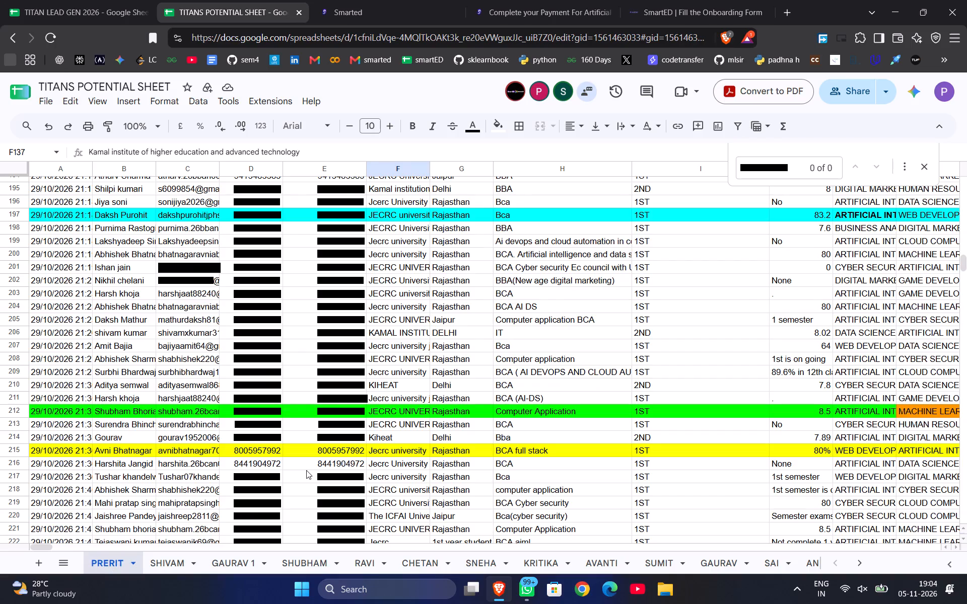
{"action": "left_click", "coordinate": [306, 470]}
{"action": "key", "text": "ctrl+f"}
{"action": "key", "text": "ctrl+v"}
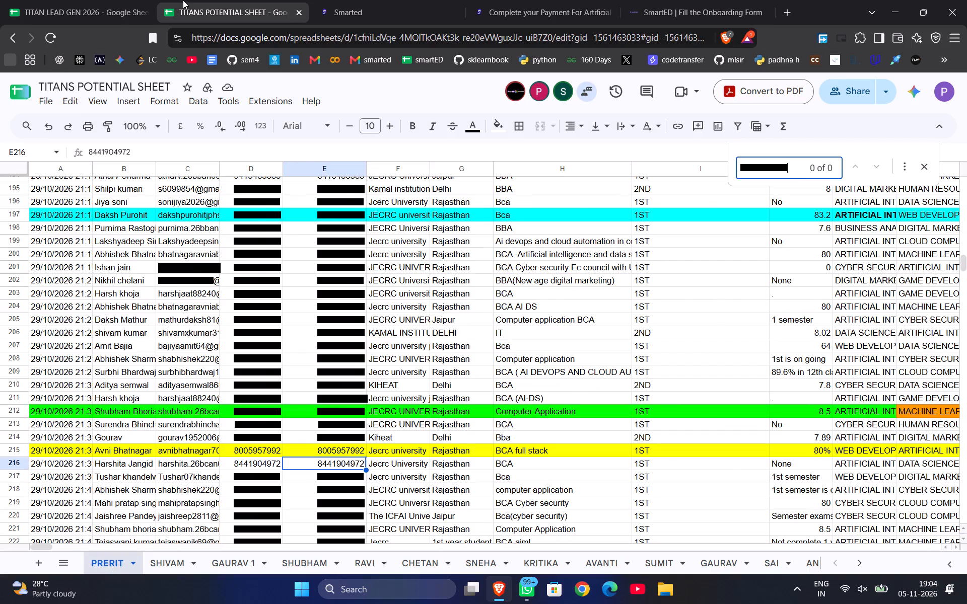
Search the Prerit sheet of TITAN LEAD GEN 2026 for the copied phone number and review the matching student's row.
{"action": "left_click", "coordinate": [96, 0]}
{"action": "left_click", "coordinate": [239, 364]}
{"action": "key", "text": "ctrl+f"}
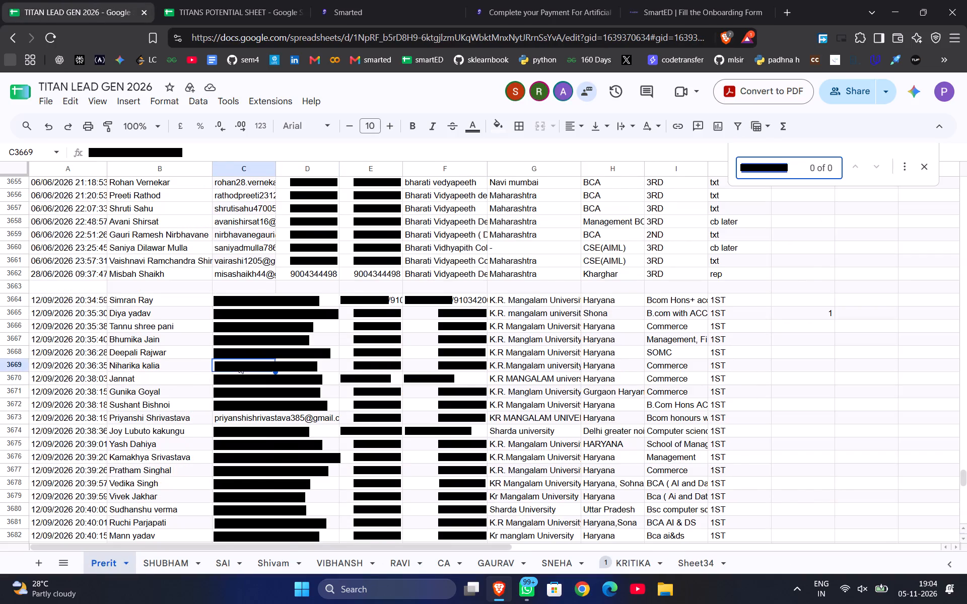
{"action": "key", "text": "ctrl+v"}
{"action": "scroll", "coordinate": [302, 408], "scroll_direction": "up", "scroll_amount": 1}
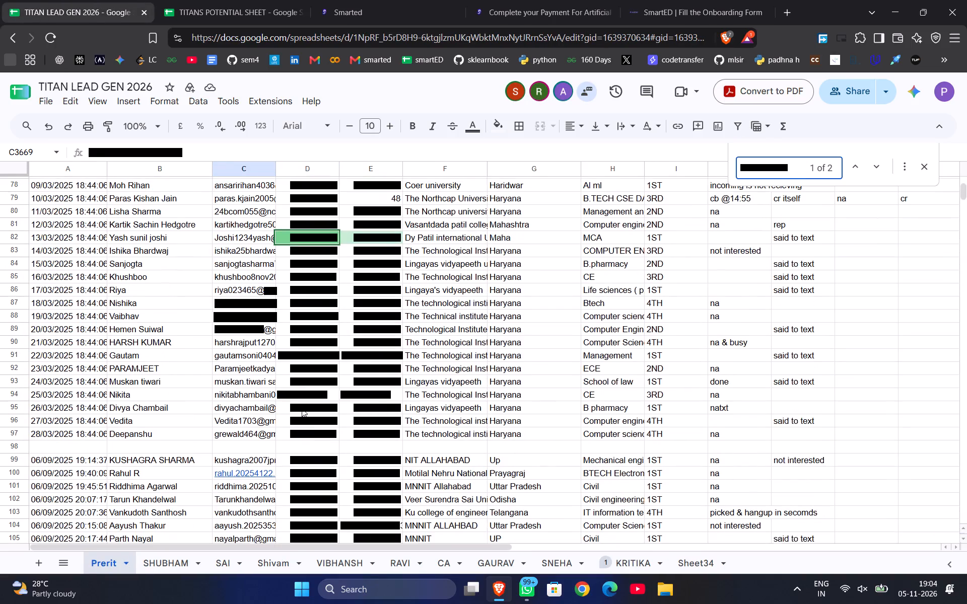
{"action": "scroll", "coordinate": [302, 408], "scroll_direction": "up", "scroll_amount": 1}
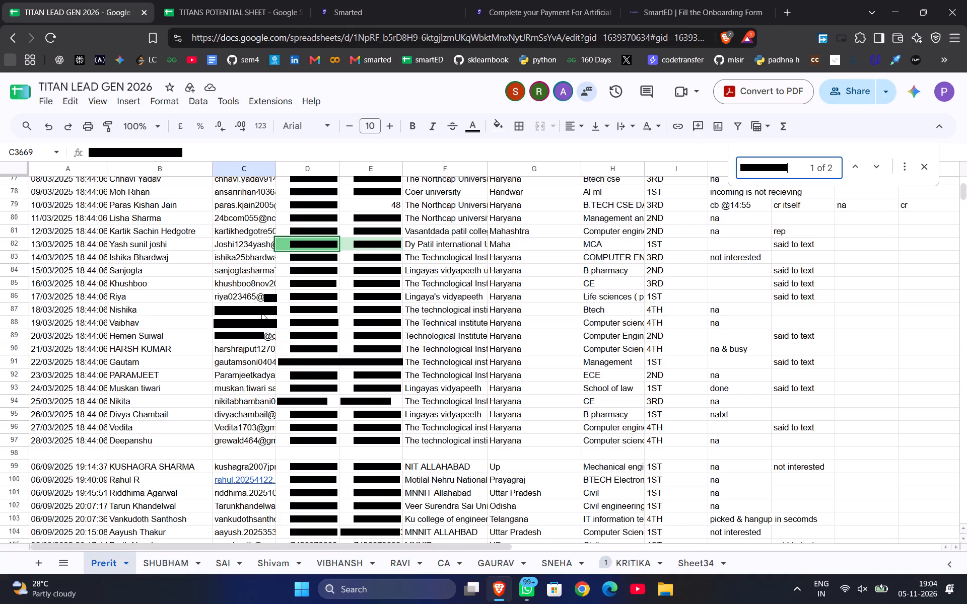
Return to the SHUBHAM sheet of TITANS POTENTIAL SHEET and copy the row 176 student's phone number from D176 again.
{"action": "left_click", "coordinate": [203, 21]}
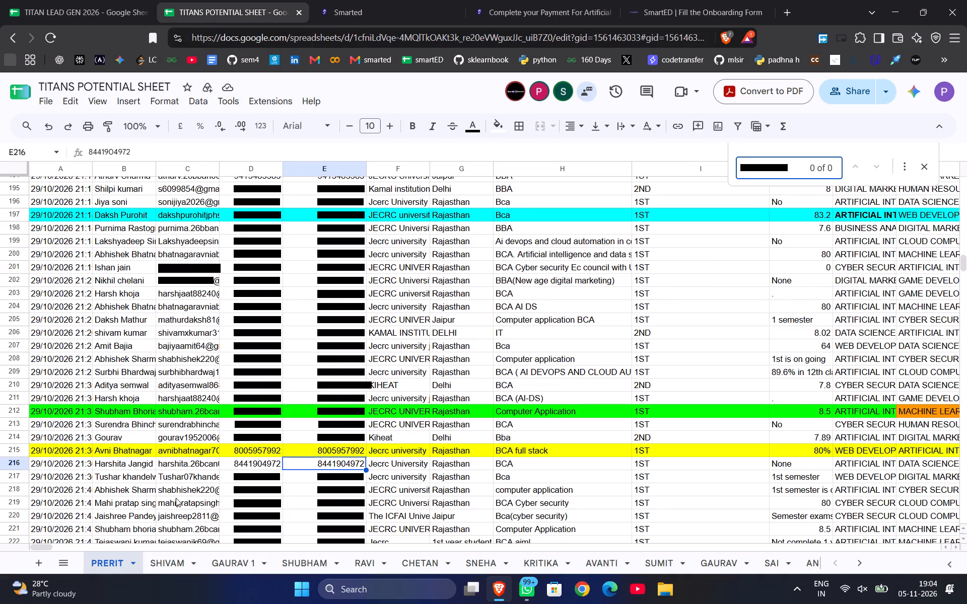
{"action": "left_click", "coordinate": [298, 561]}
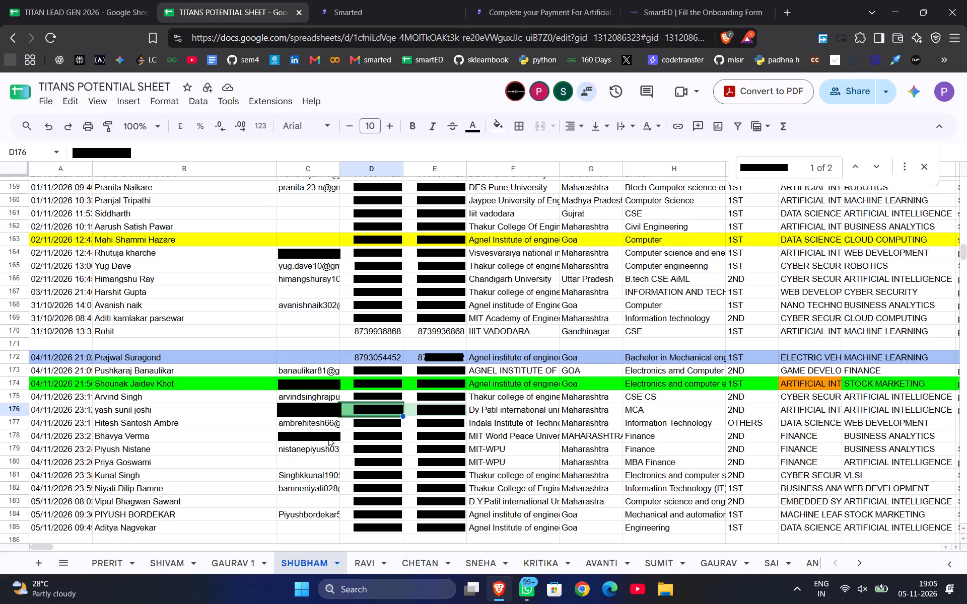
{"action": "triple_click", "coordinate": [383, 412]}
{"action": "left_click", "coordinate": [383, 412]}
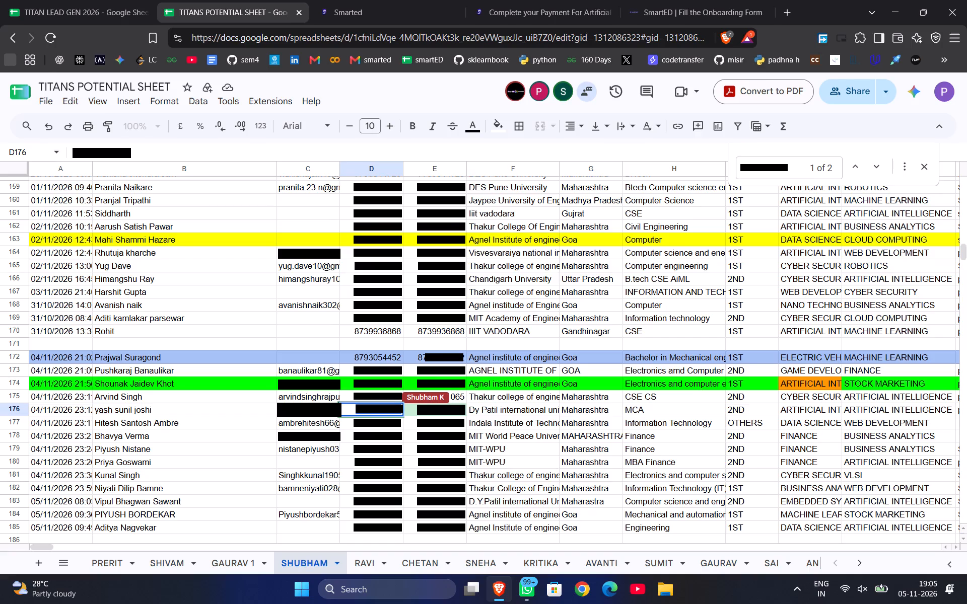
{"action": "key", "text": "ctrl+c"}
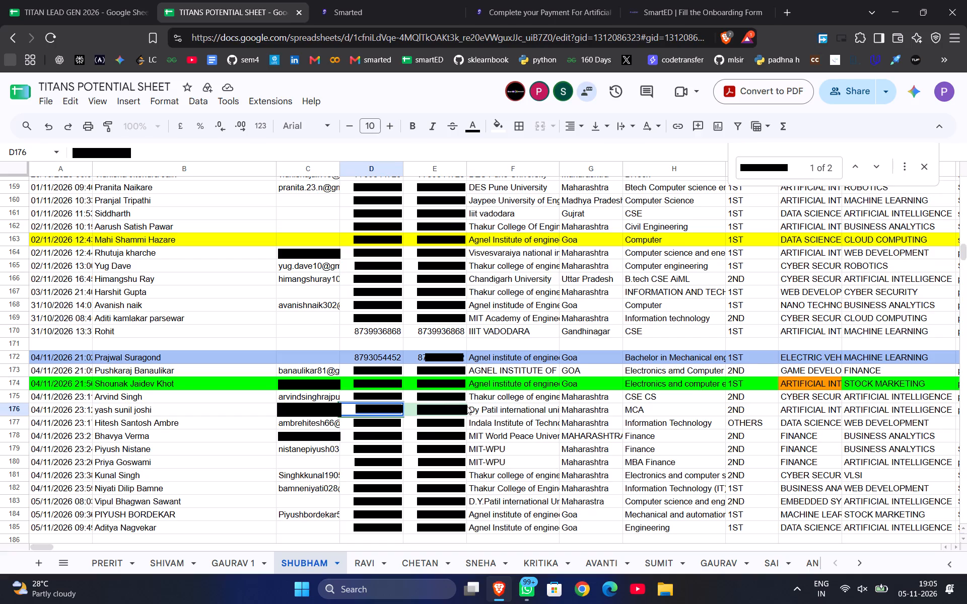
Check the course choices, caller and remark columns for the student in row 176.
{"action": "left_click", "coordinate": [466, 406]}
{"action": "scroll", "coordinate": [466, 406], "scroll_direction": "right", "scroll_amount": 1}
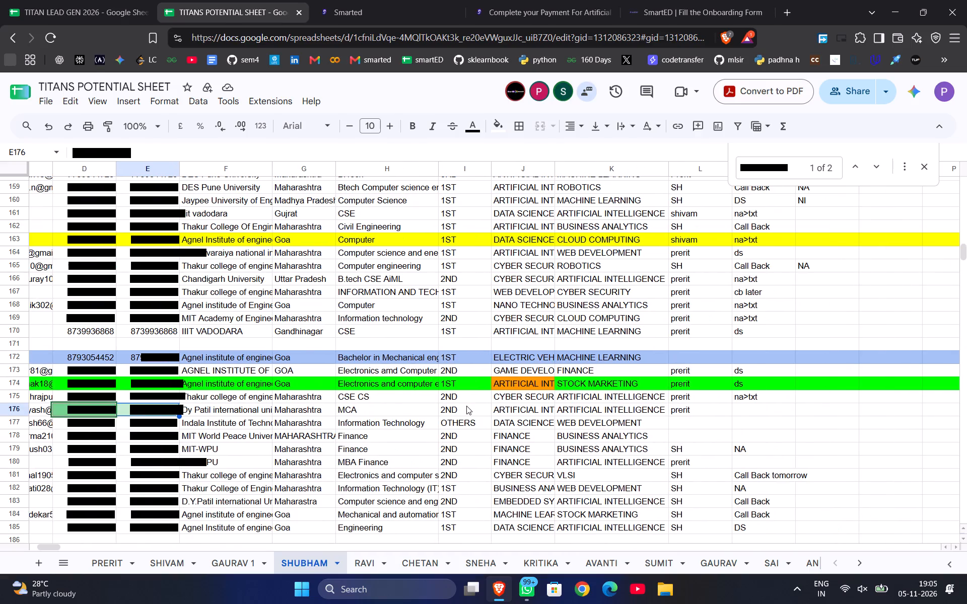
{"action": "scroll", "coordinate": [466, 406], "scroll_direction": "right", "scroll_amount": 2}
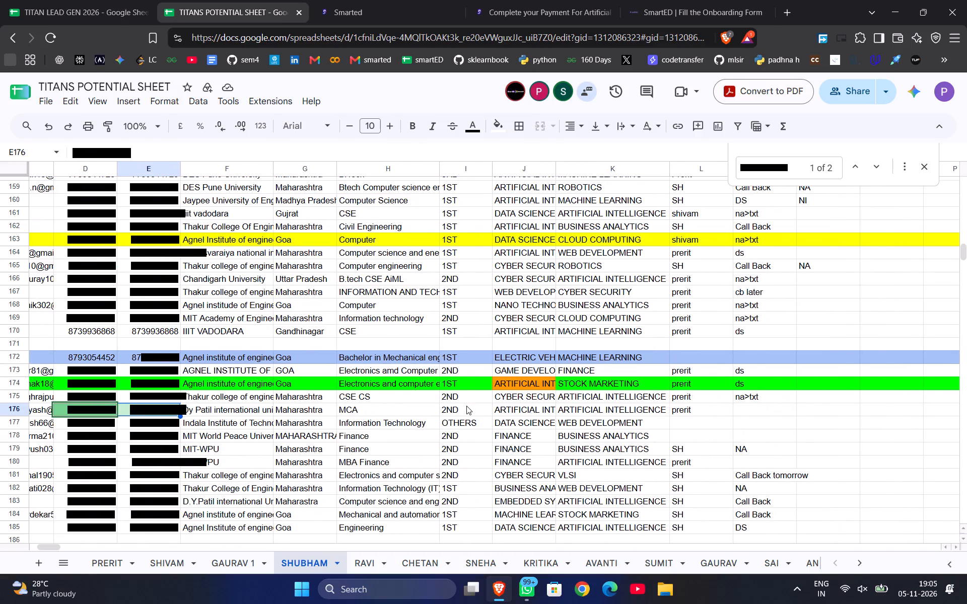
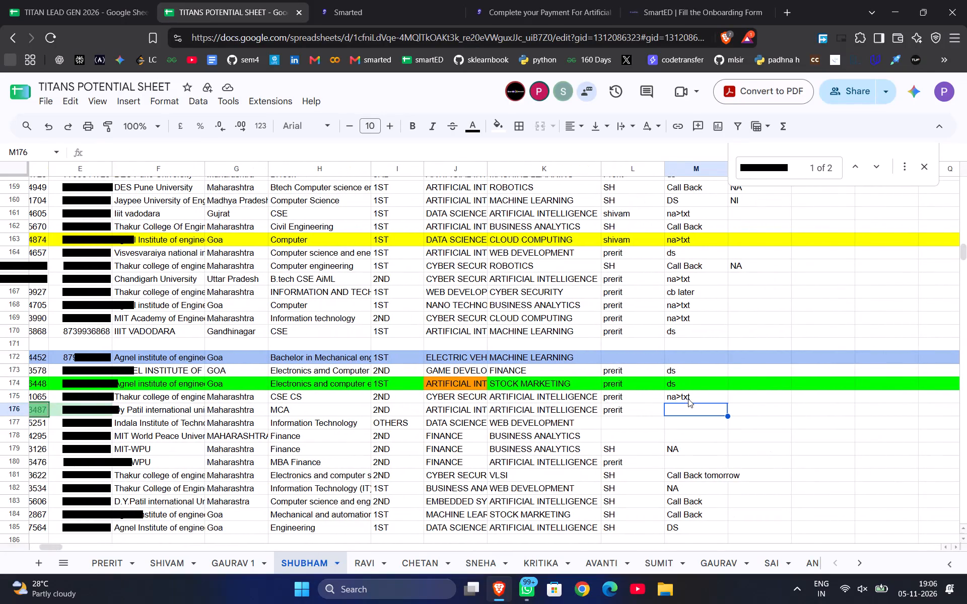
Enter the remark na>txt for the row 176 student in cell M176 of the SHUBHAM sheet.
{"action": "key", "text": "n"}
{"action": "key", "text": "Return"}
{"action": "scroll", "coordinate": [464, 413], "scroll_direction": "right", "scroll_amount": 4}
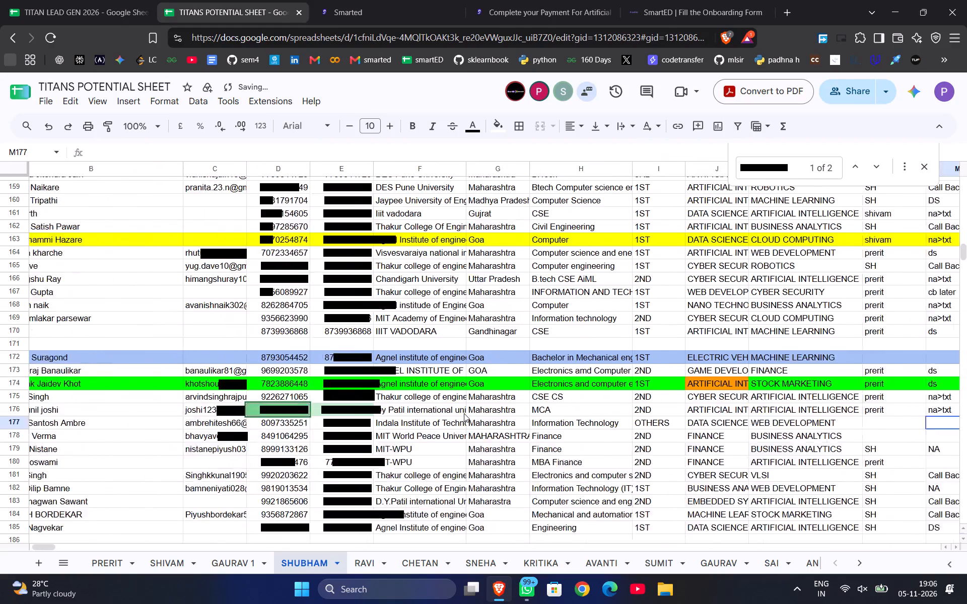
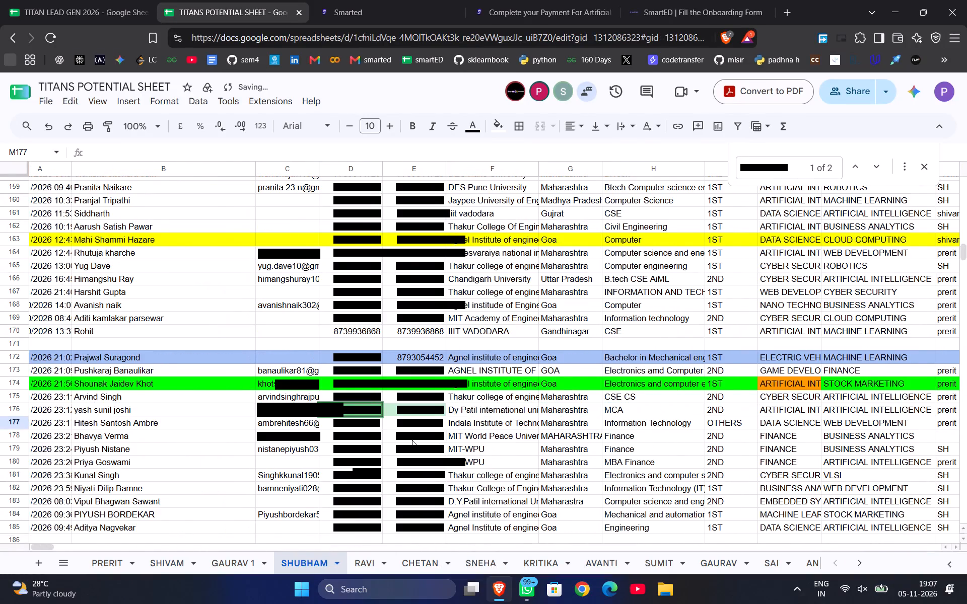
Search the SHUBHAM sheet for the row 177 student's phone number taken from cell D177.
{"action": "left_click", "coordinate": [369, 421]}
{"action": "key", "text": "ctrl+c"}
{"action": "key", "text": "ctrl+f"}
{"action": "key", "text": "ctrl+v"}
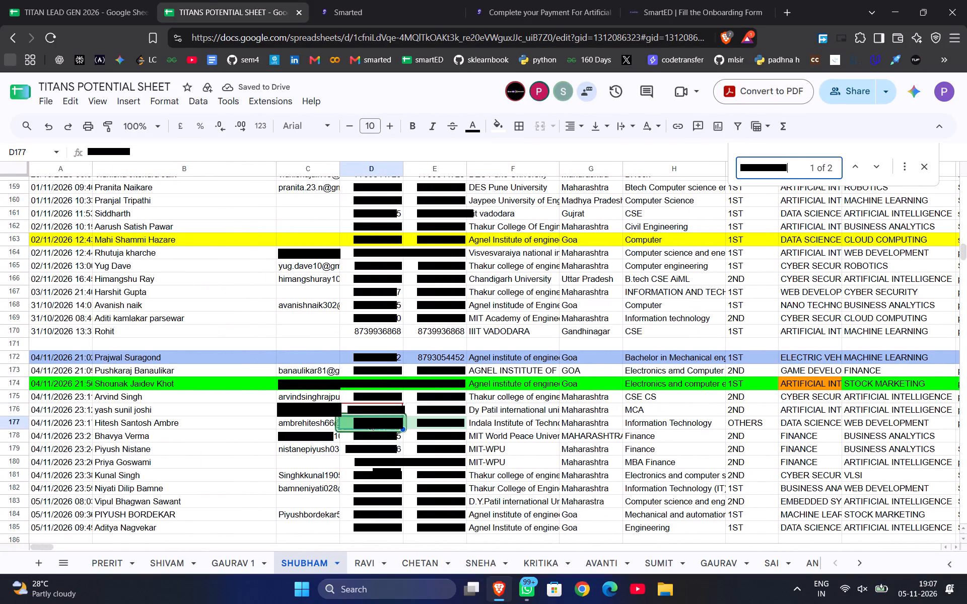
Copy the row 177 student's phone number from cell D177 again.
{"action": "triple_click", "coordinate": [369, 421]}
{"action": "left_click", "coordinate": [369, 421]}
{"action": "key", "text": "ctrl+c"}
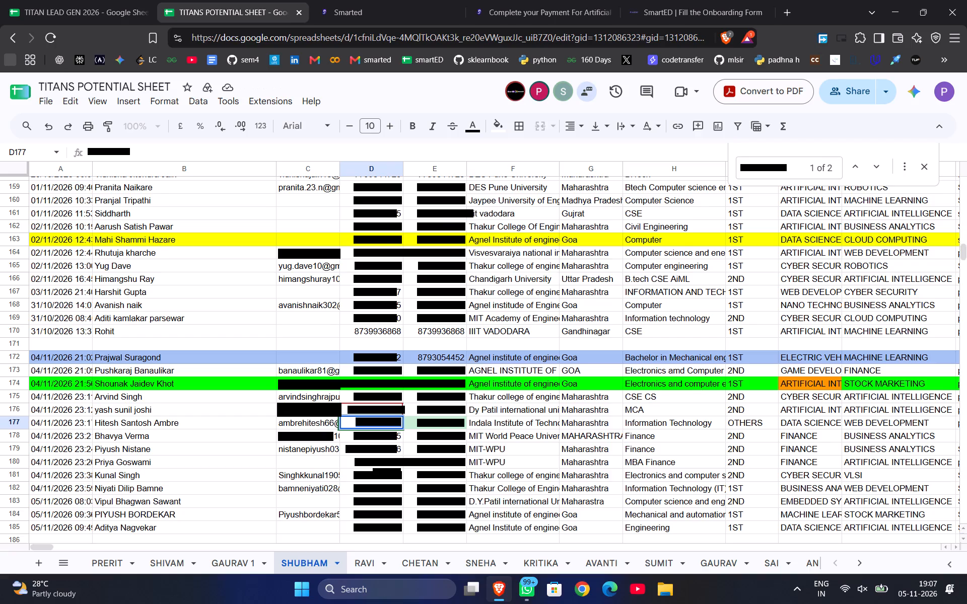
{"action": "key", "text": "ctrl+c"}
{"action": "key", "text": "ctrl+c"}
{"action": "key", "text": "ctrl+c"}
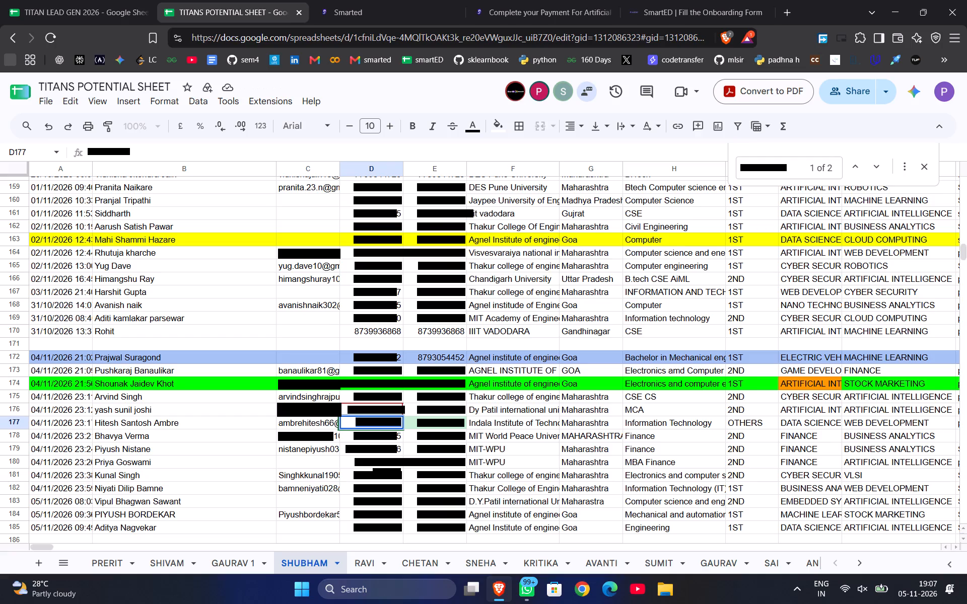
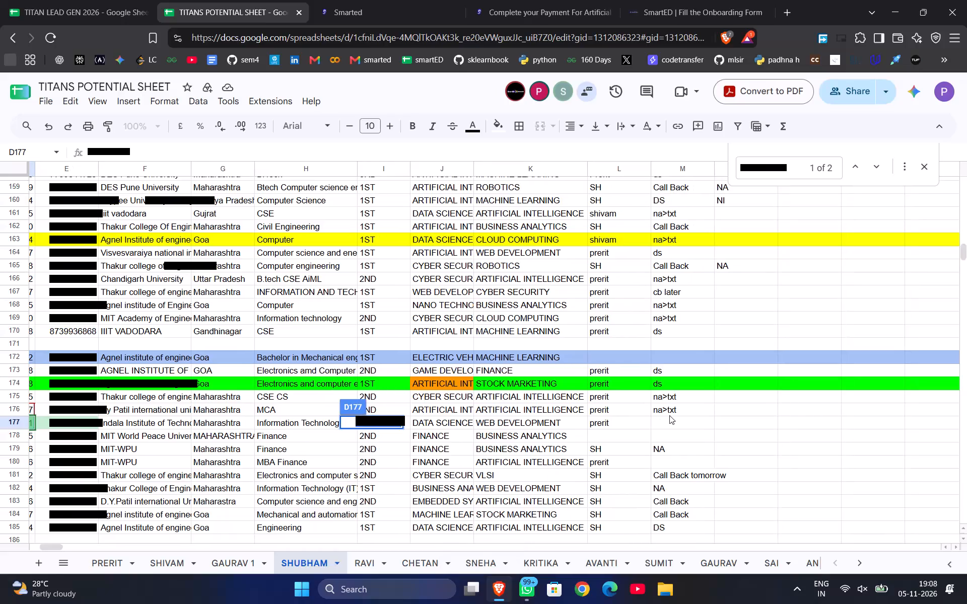
Enter the remark na>txt for the row 177 student in column M of the SHUBHAM sheet.
{"action": "left_click", "coordinate": [667, 422]}
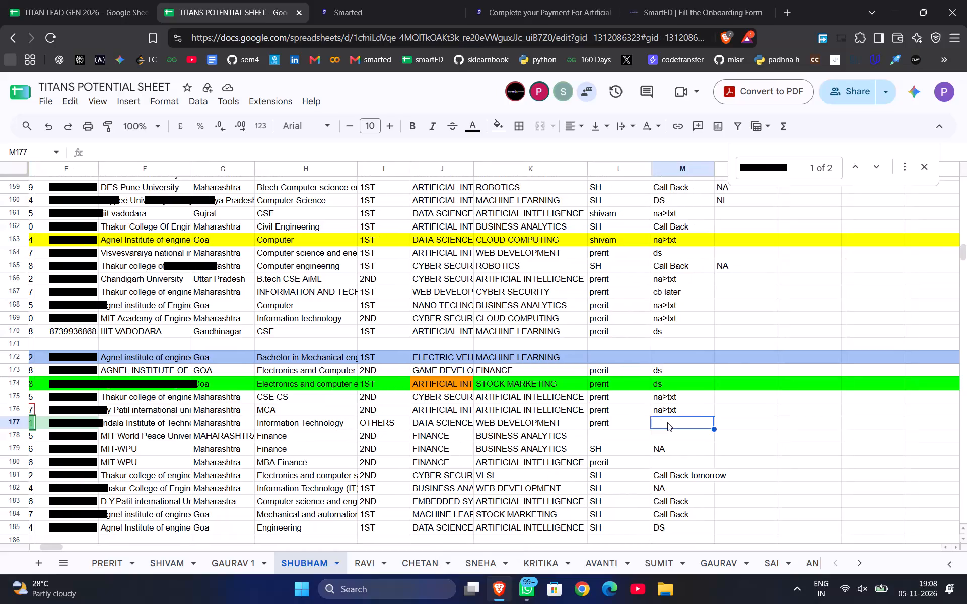
{"action": "scroll", "coordinate": [667, 422], "scroll_direction": "right", "scroll_amount": 3}
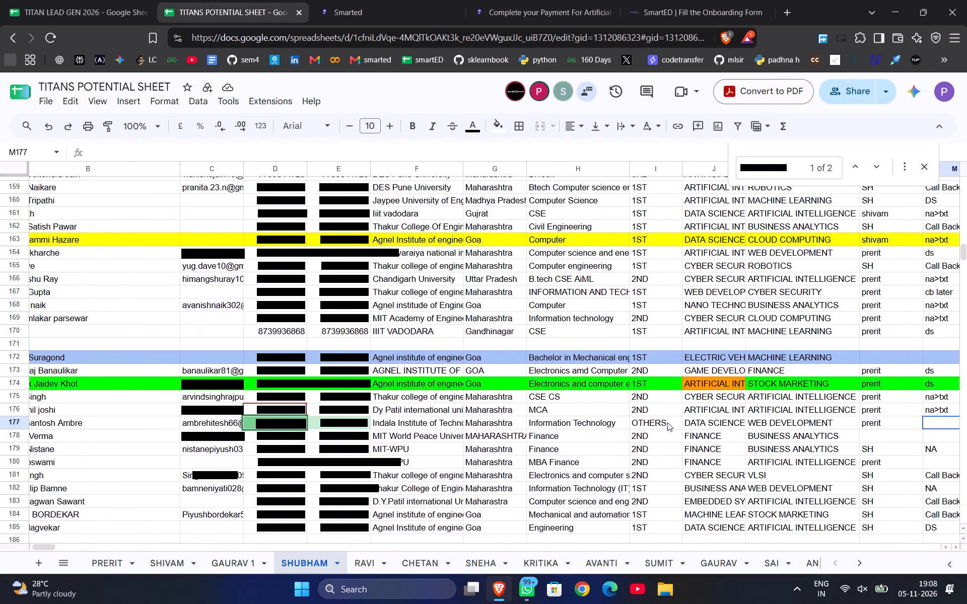
{"action": "scroll", "coordinate": [667, 422], "scroll_direction": "left", "scroll_amount": 1}
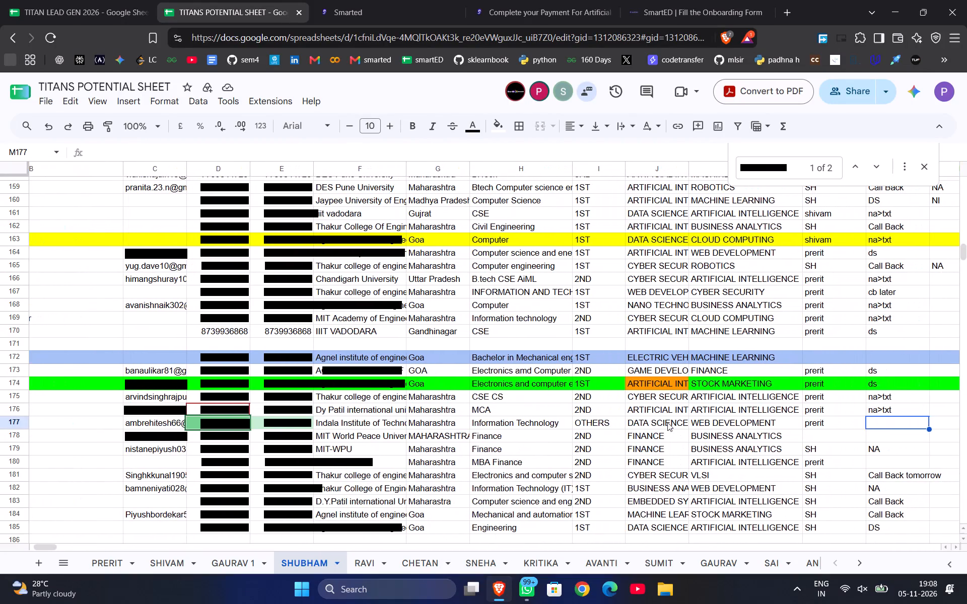
{"action": "type", "text": "na"}
{"action": "key", "text": "Left"}
Record prerit as the caller for the row 178 student in column L.
{"action": "key", "text": "Down"}
{"action": "key", "text": "p"}
{"action": "key", "text": "Tab"}
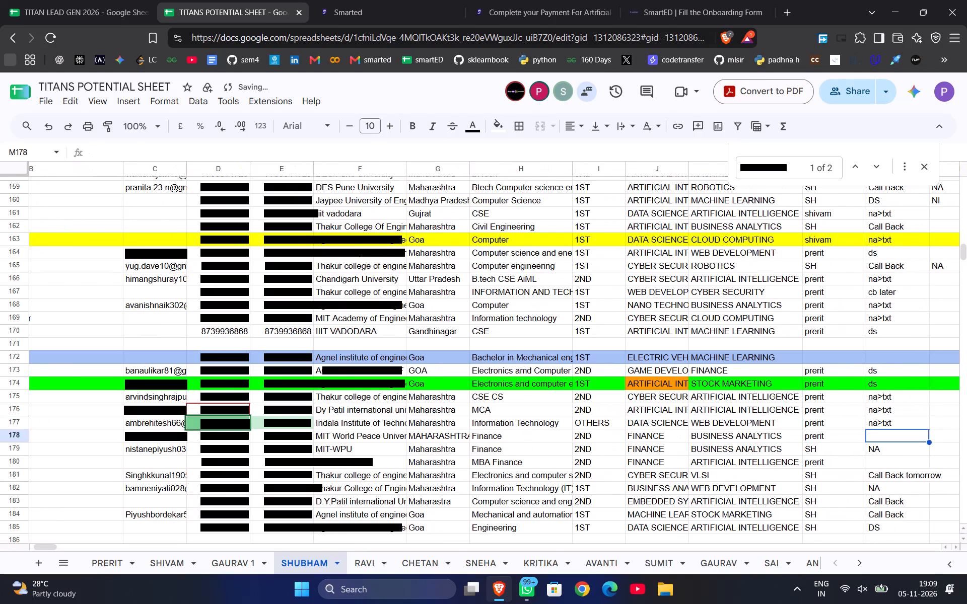
{"action": "scroll", "coordinate": [667, 422], "scroll_direction": "right", "scroll_amount": 1}
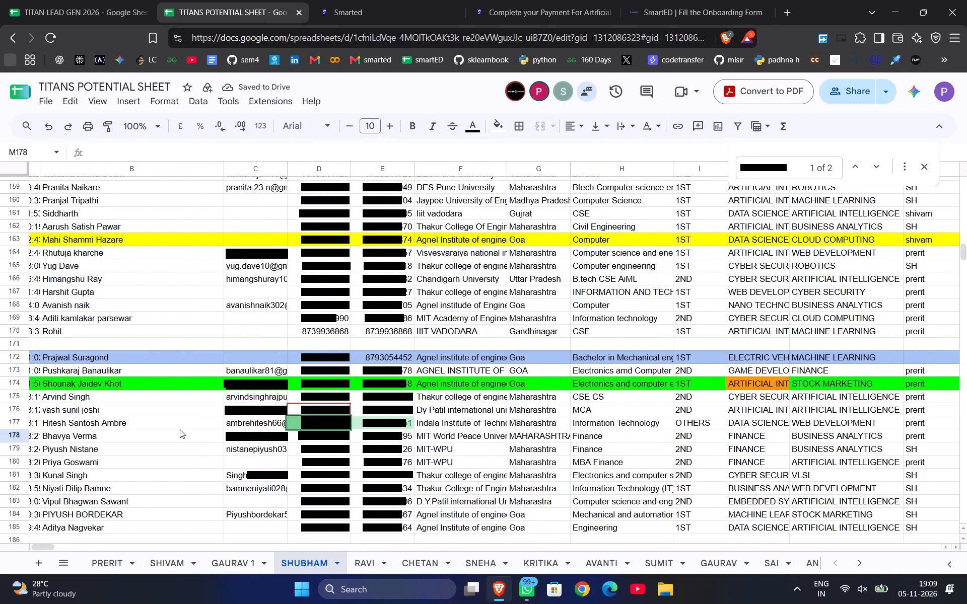
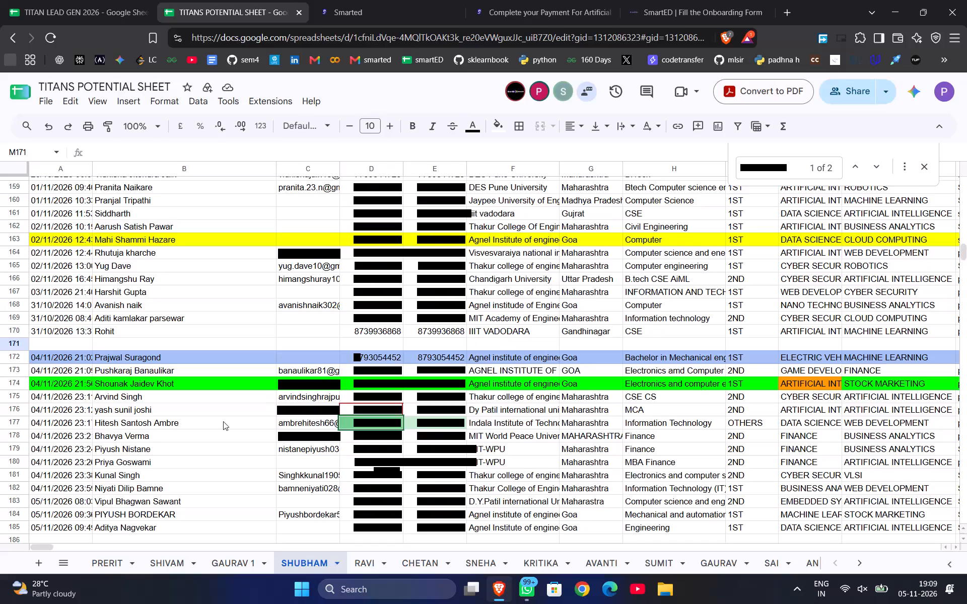
Copy the phone number of the row 178 student from column D of the SHUBHAM sheet.
{"action": "triple_click", "coordinate": [373, 435]}
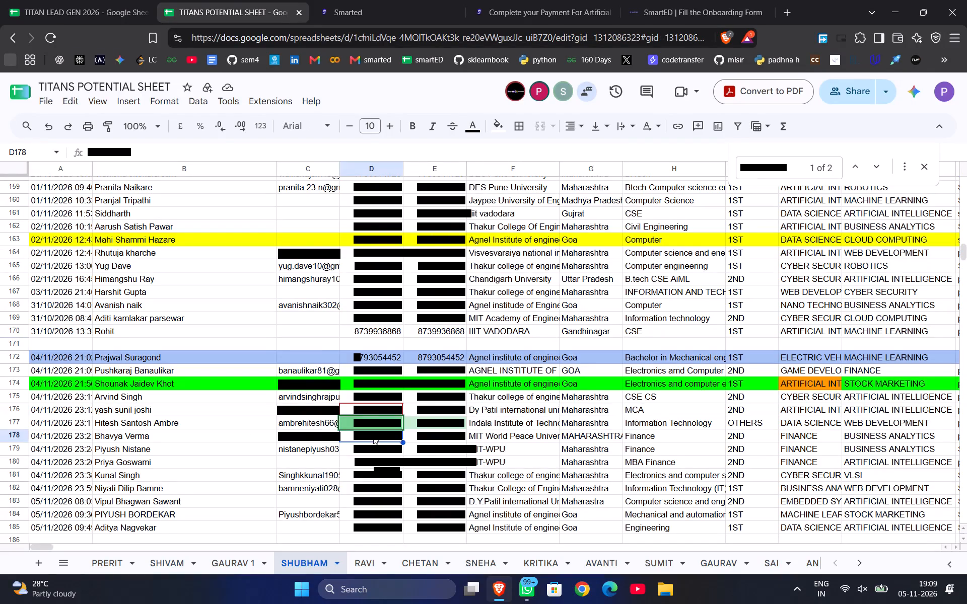
{"action": "double_click", "coordinate": [373, 435]}
{"action": "key", "text": "ctrl+c"}
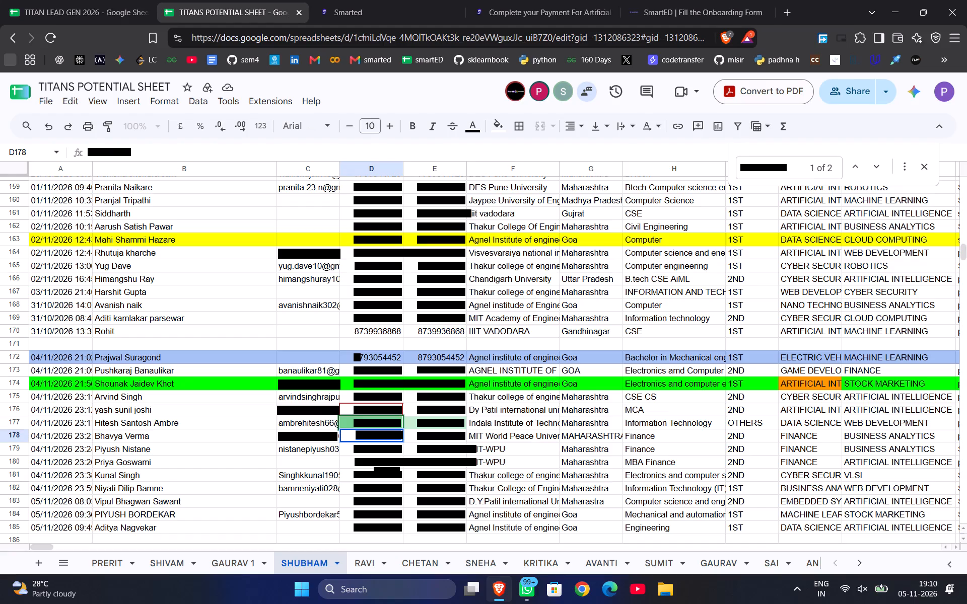
{"action": "key", "text": "ctrl+c"}
{"action": "key", "text": "ctrl+c"}
{"action": "key", "text": "ctrl+c"}
{"action": "left_click", "coordinate": [537, 419]}
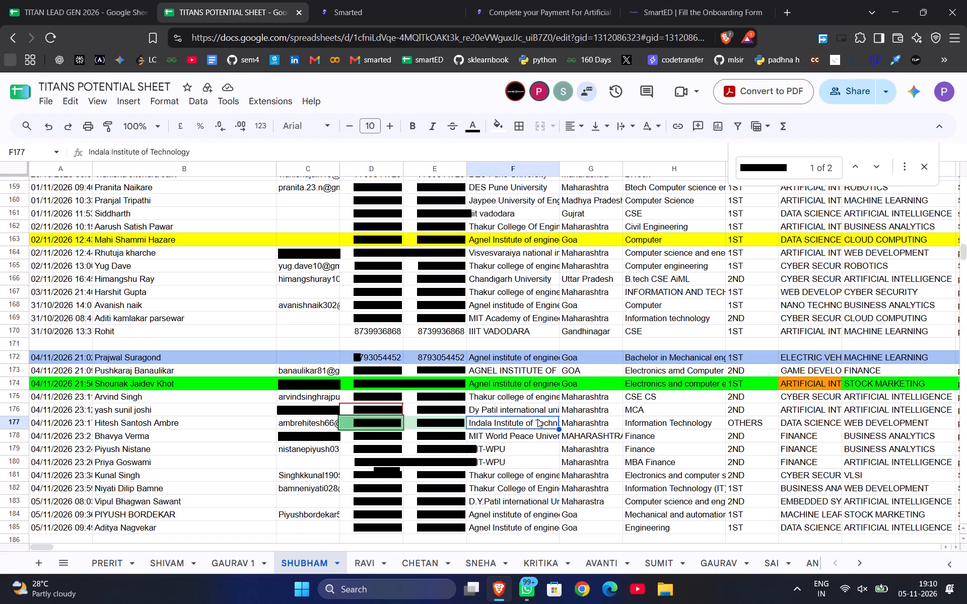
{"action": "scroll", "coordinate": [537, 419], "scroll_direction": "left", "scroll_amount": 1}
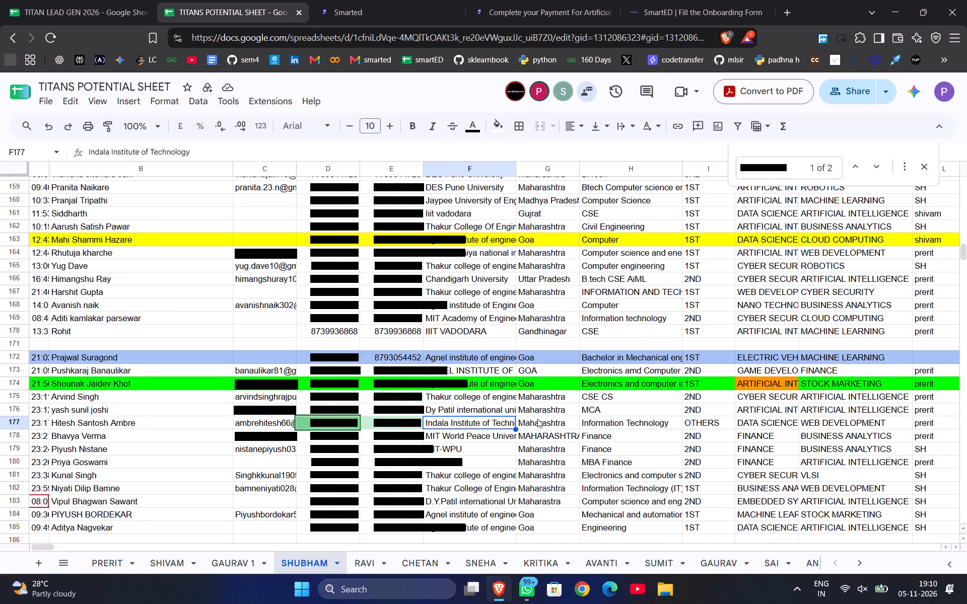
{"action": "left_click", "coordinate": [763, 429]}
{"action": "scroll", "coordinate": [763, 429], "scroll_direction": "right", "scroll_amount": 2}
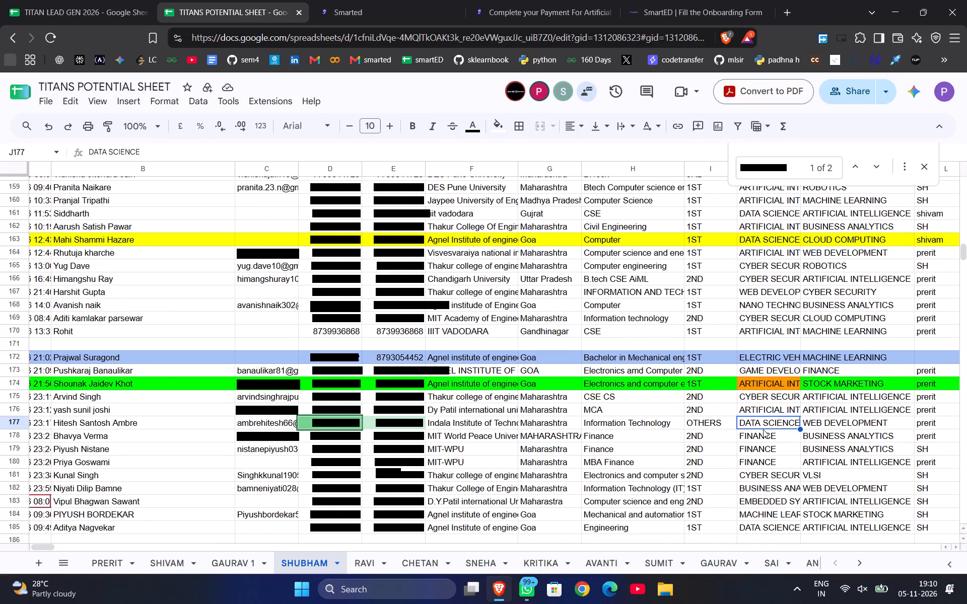
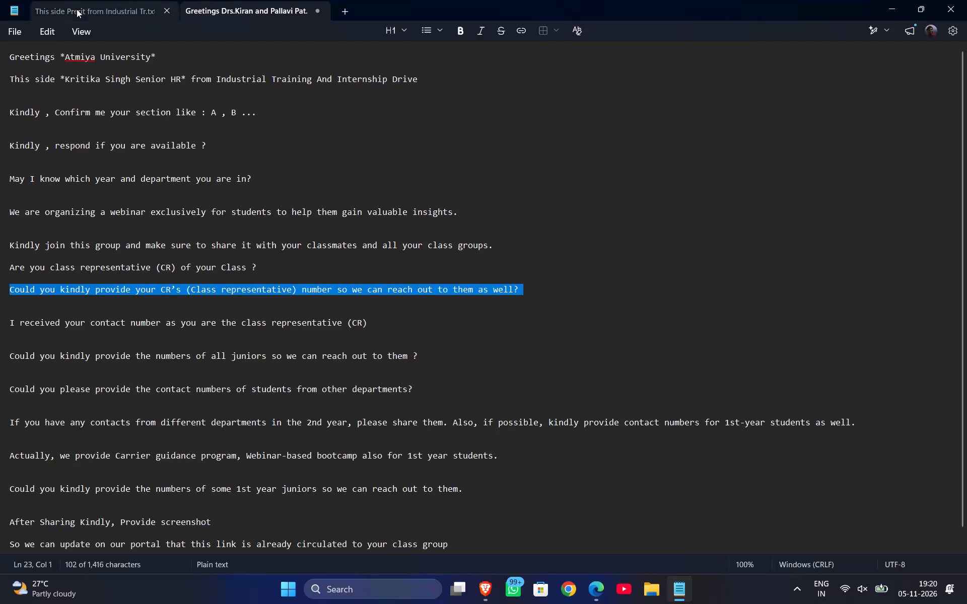
Copy the introduction line beginning "This side *Prerit* from Industrial Training And Internship Drive" from the message template notes.
{"action": "key", "text": "ctrl+c"}
{"action": "left_click", "coordinate": [4, 94]}
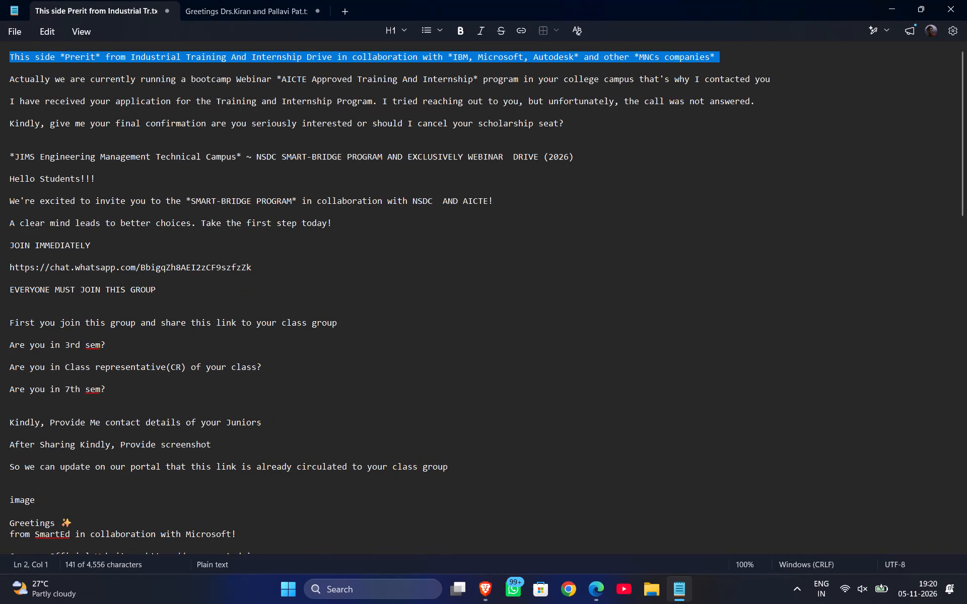
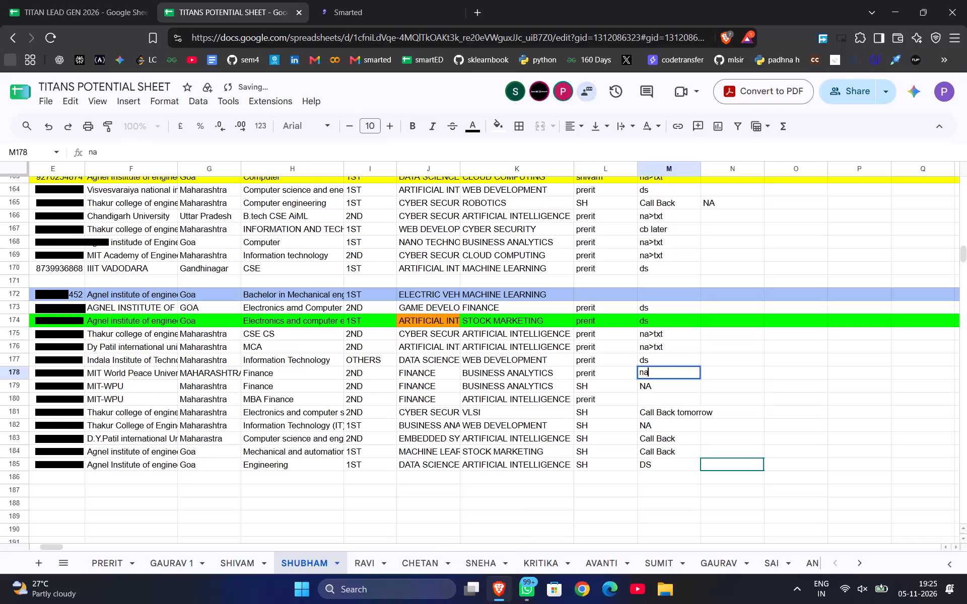
Complete the call remark for the MIT World Peace University student in row 178 as "na>txt".
{"action": "type", "text": ">txt"}
{"action": "key", "text": "Return"}
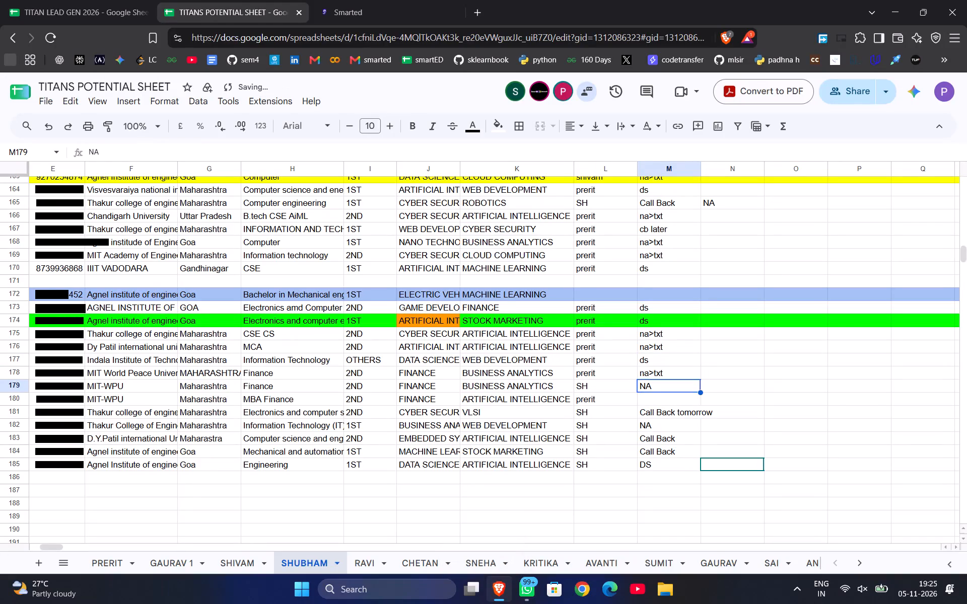
Open the first phone number cell of the student in row 178 and select the number in it.
{"action": "key", "text": "Up"}
{"action": "scroll", "coordinate": [651, 374], "scroll_direction": "right", "scroll_amount": 2}
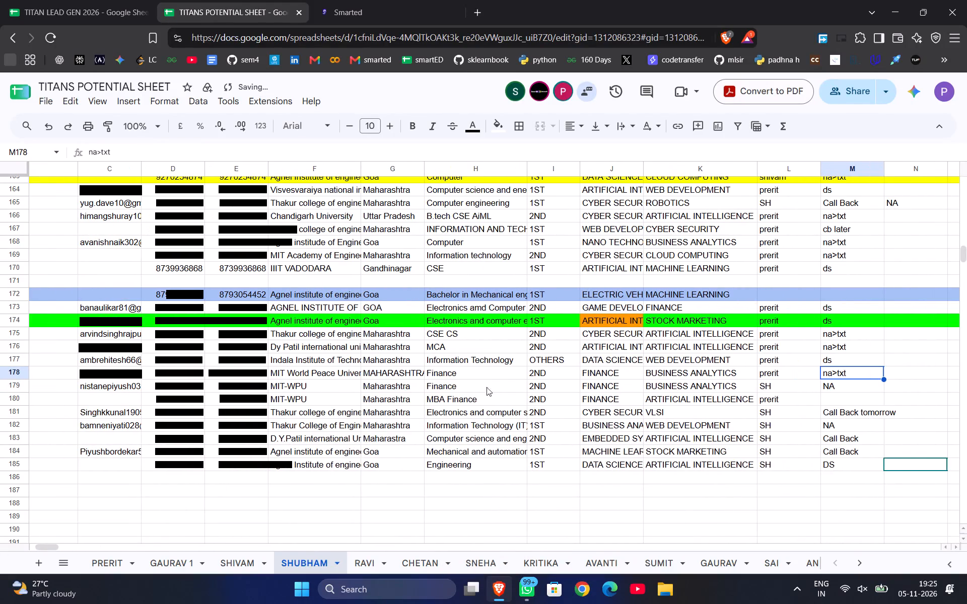
{"action": "scroll", "coordinate": [356, 353], "scroll_direction": "right", "scroll_amount": 4}
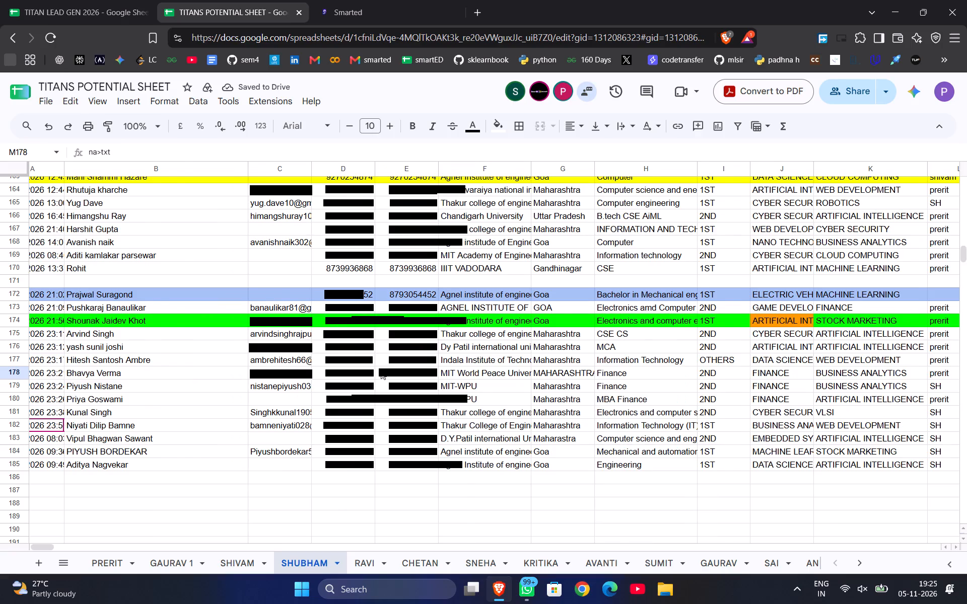
{"action": "left_click", "coordinate": [381, 370]}
{"action": "triple_click", "coordinate": [381, 370]}
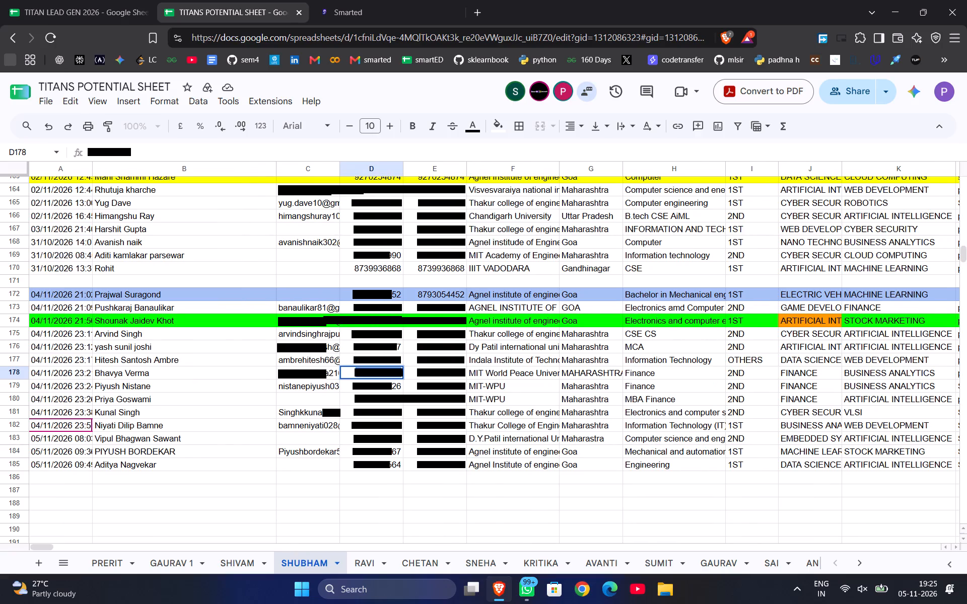
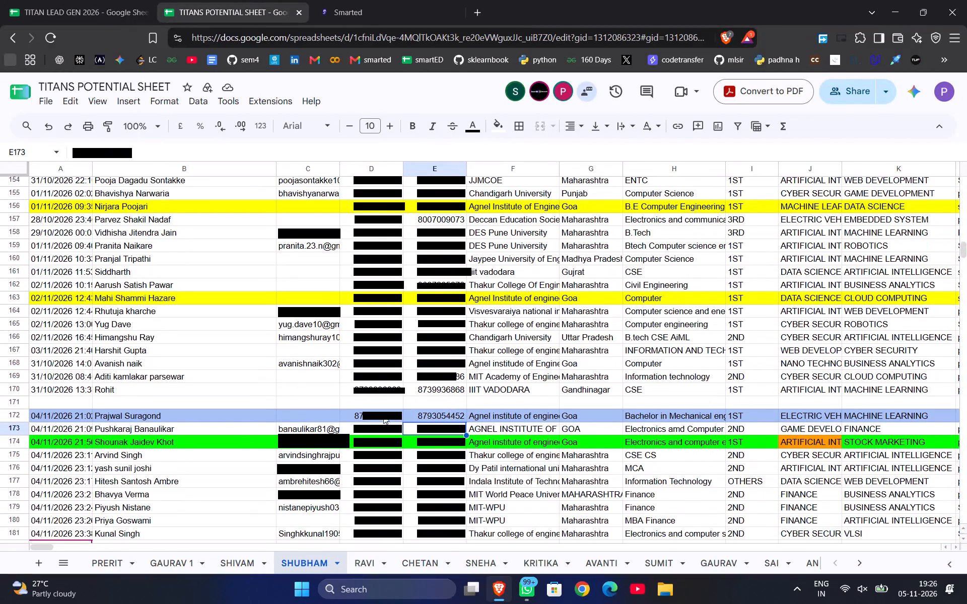
Select the first phone number cell of the Agnel Institute student in row 173 to view the number.
{"action": "left_click", "coordinate": [379, 427]}
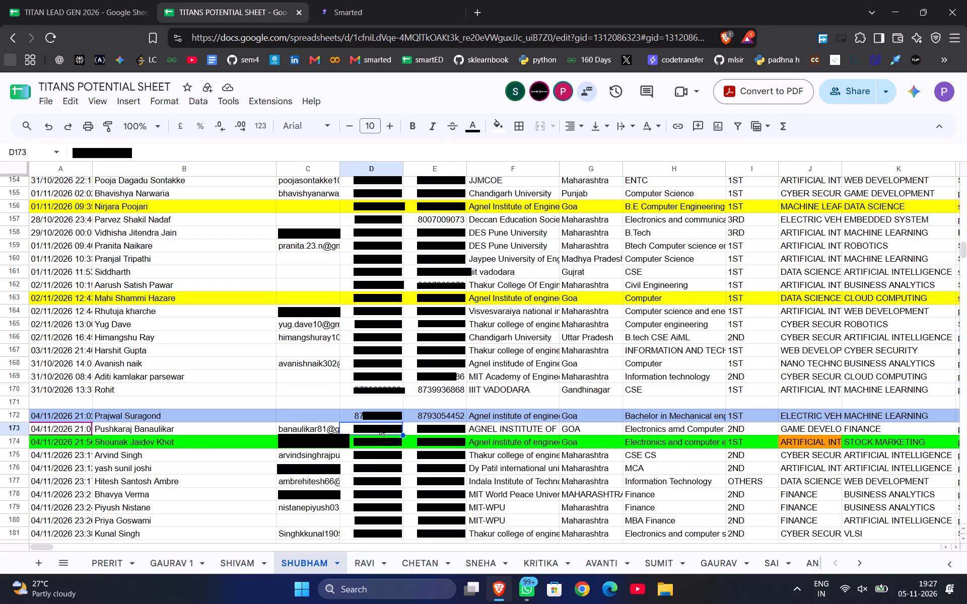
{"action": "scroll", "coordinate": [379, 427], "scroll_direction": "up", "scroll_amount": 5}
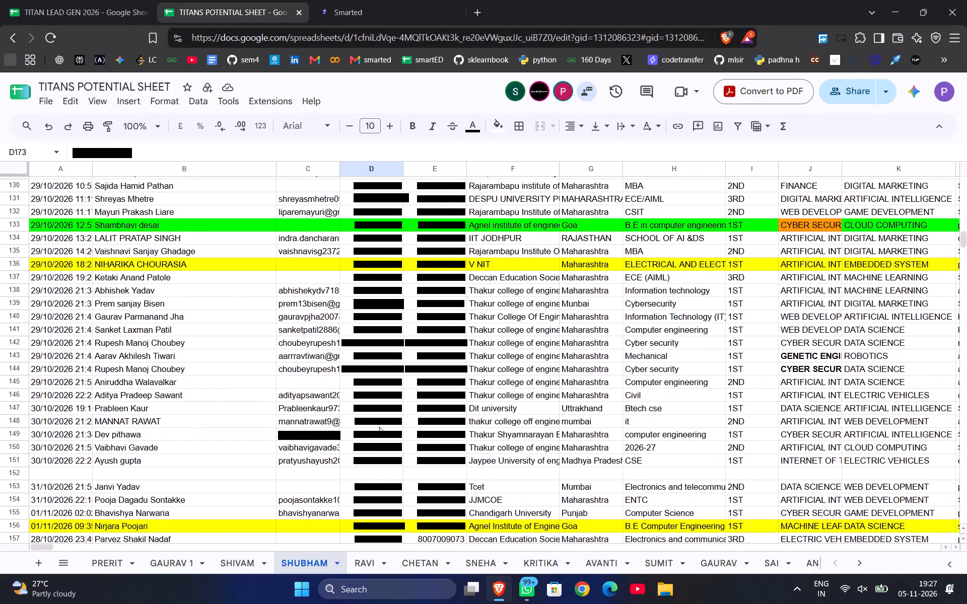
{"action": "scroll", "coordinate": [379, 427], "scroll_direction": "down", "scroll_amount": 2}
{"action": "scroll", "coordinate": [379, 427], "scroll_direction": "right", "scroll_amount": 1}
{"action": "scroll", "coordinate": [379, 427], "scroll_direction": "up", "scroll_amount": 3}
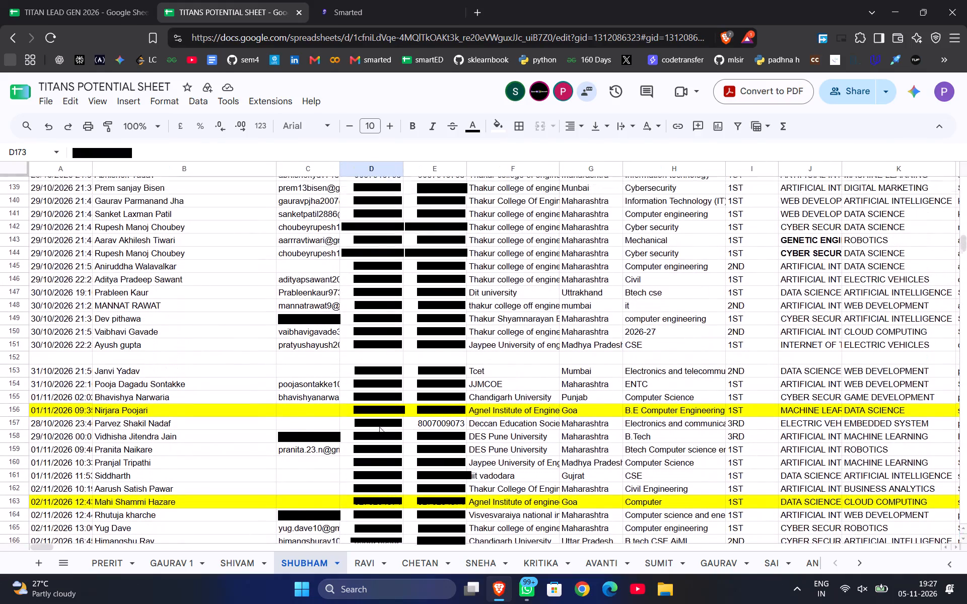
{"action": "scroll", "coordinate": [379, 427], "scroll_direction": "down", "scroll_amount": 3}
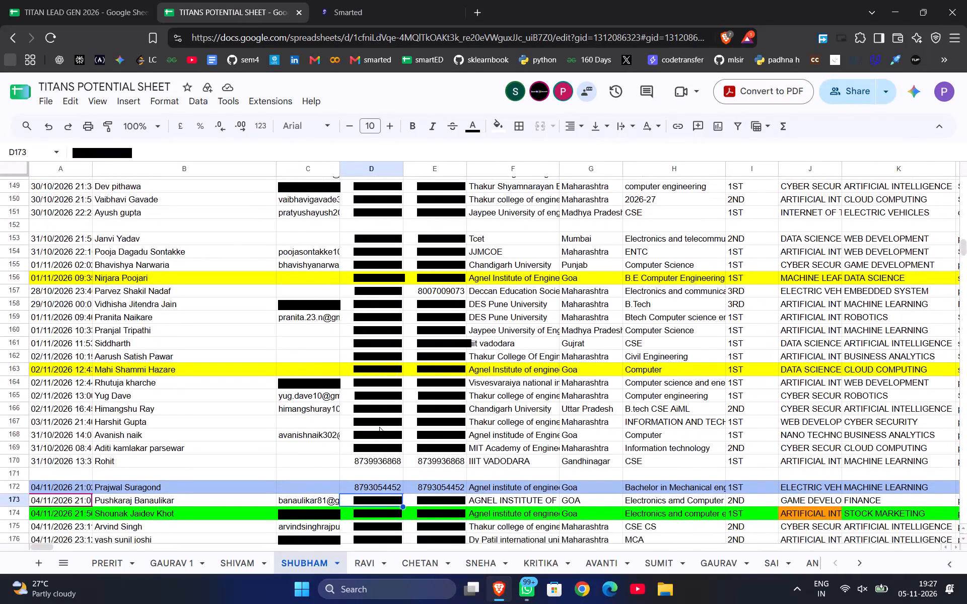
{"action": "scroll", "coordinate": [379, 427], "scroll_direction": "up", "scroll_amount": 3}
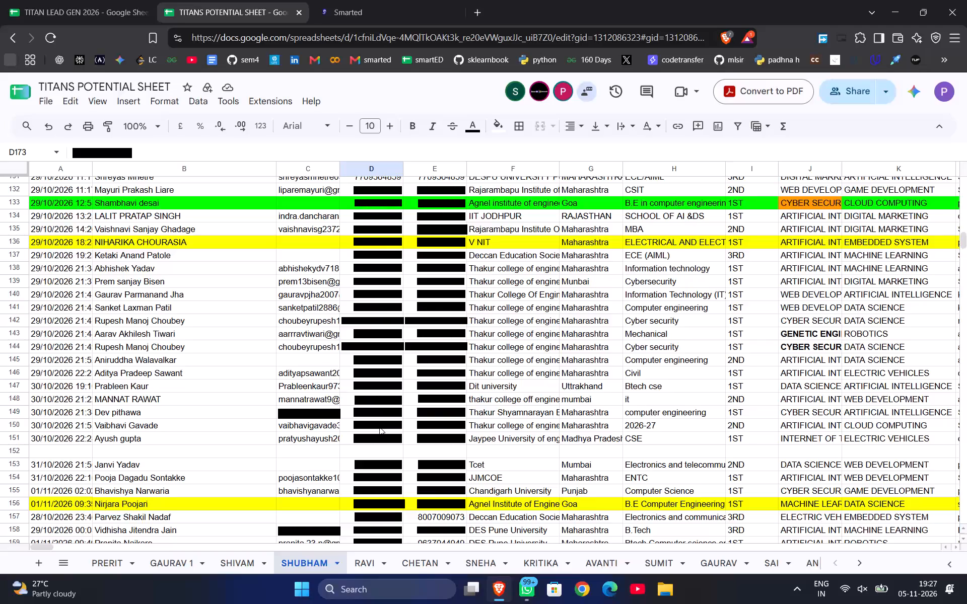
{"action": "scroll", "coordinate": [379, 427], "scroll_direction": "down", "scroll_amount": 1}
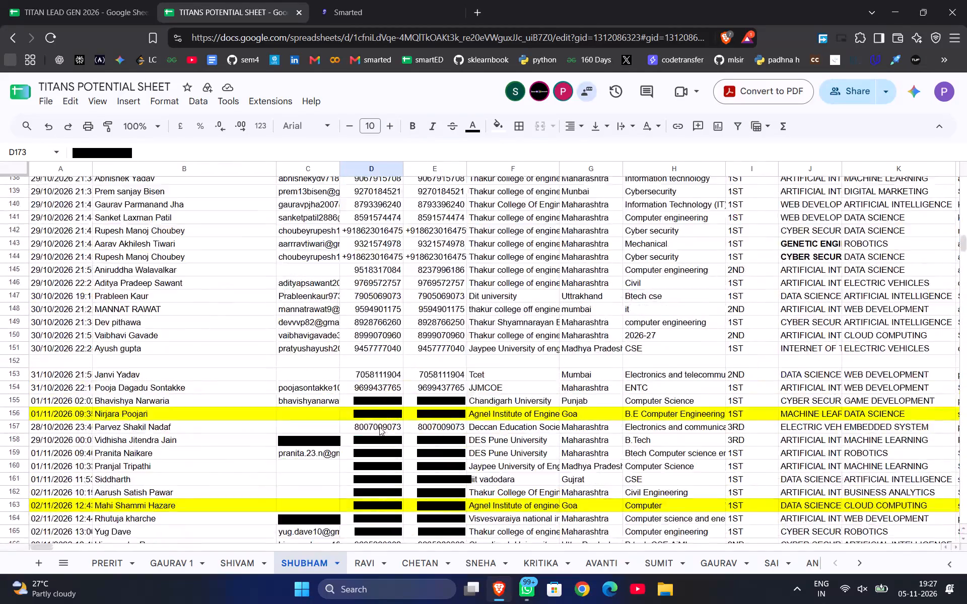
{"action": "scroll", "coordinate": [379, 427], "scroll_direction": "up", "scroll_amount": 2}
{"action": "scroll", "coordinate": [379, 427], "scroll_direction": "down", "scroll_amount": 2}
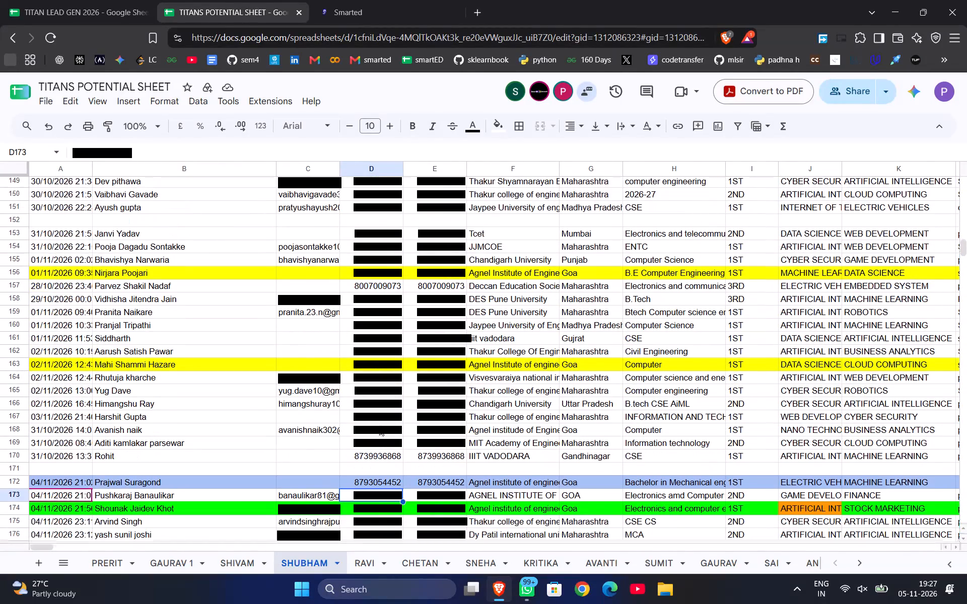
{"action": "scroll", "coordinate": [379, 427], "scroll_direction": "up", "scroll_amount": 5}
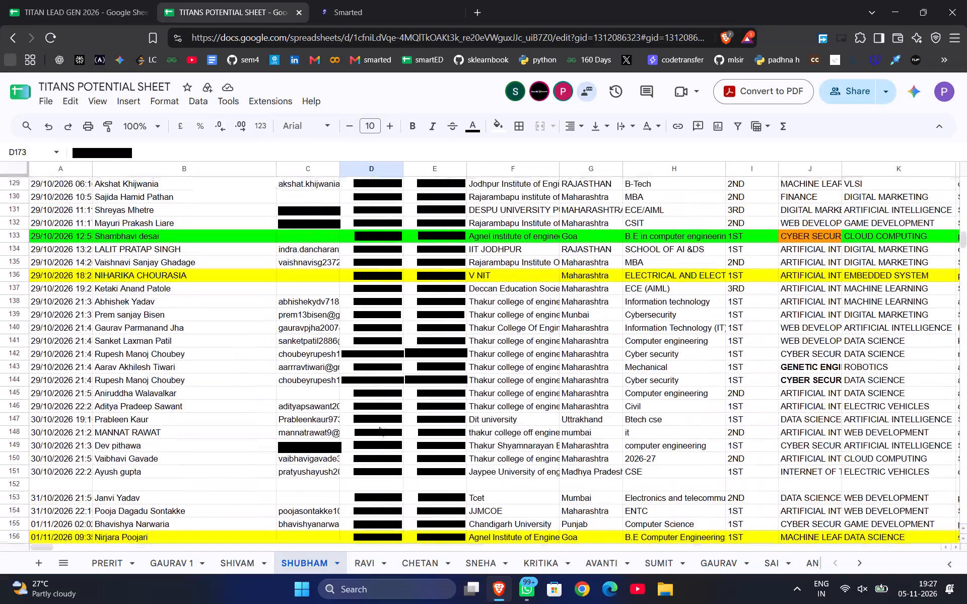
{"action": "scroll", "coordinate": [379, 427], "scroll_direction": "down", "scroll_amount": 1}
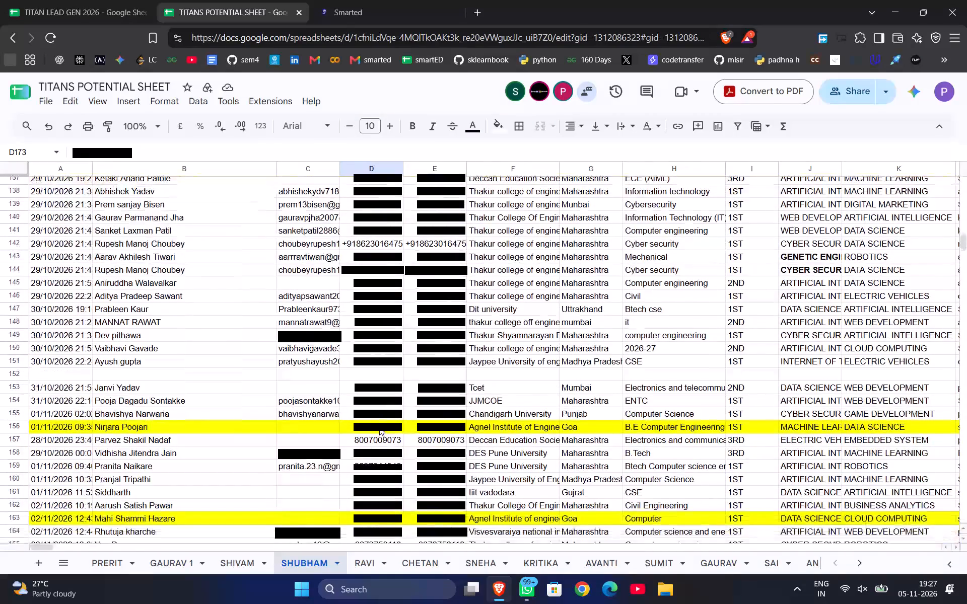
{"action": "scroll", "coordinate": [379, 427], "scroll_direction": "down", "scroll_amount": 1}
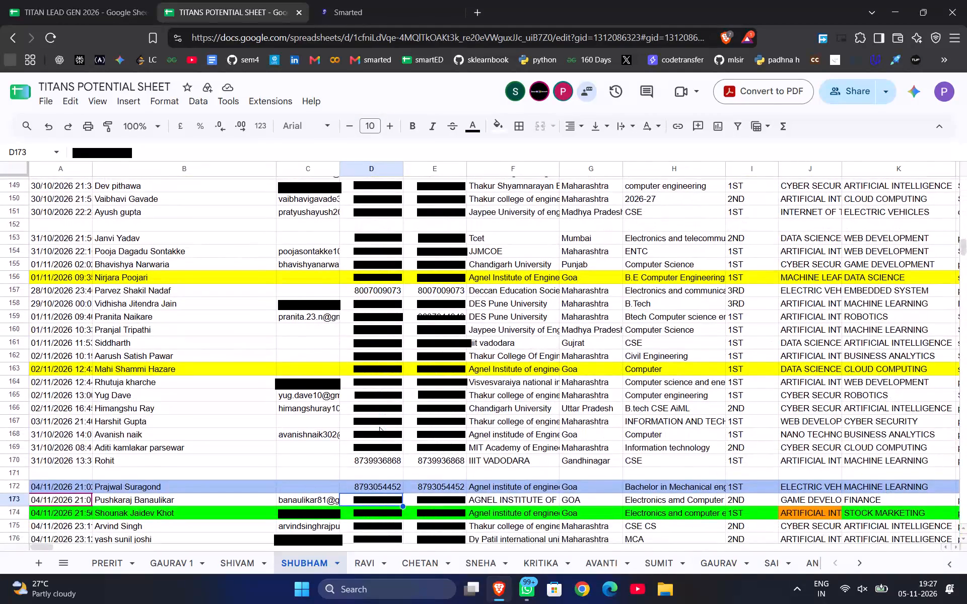
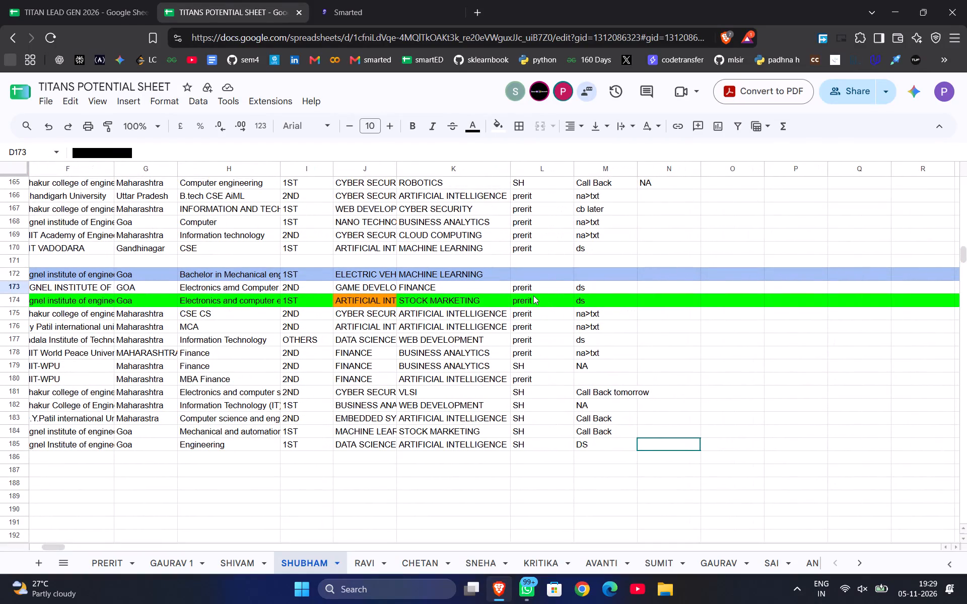
Review the newest student leads on the SHUBHAM sheet, checking their contact details, callers and remarks down to row 185.
{"action": "scroll", "coordinate": [533, 295], "scroll_direction": "right", "scroll_amount": 2}
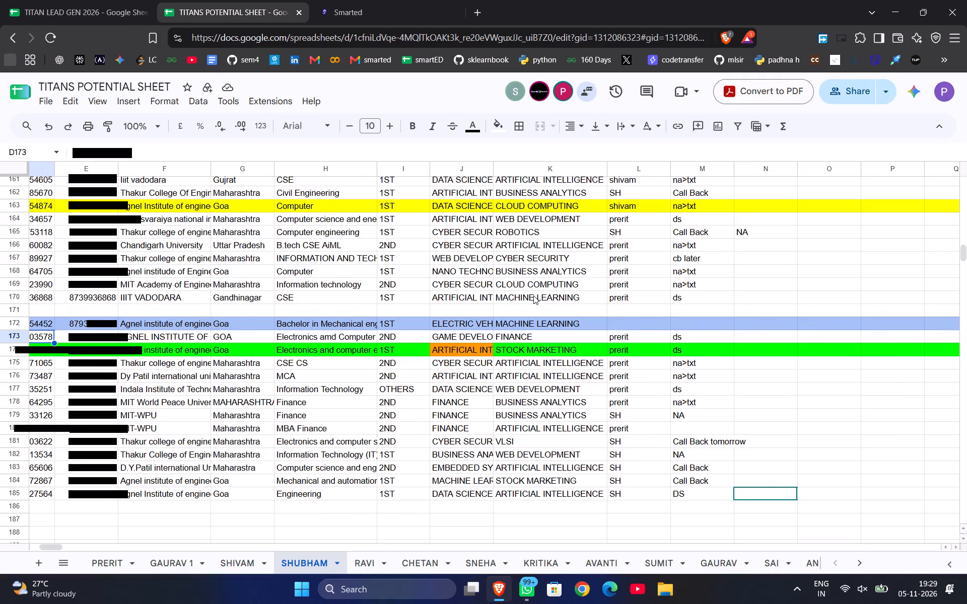
{"action": "scroll", "coordinate": [534, 295], "scroll_direction": "right", "scroll_amount": 1}
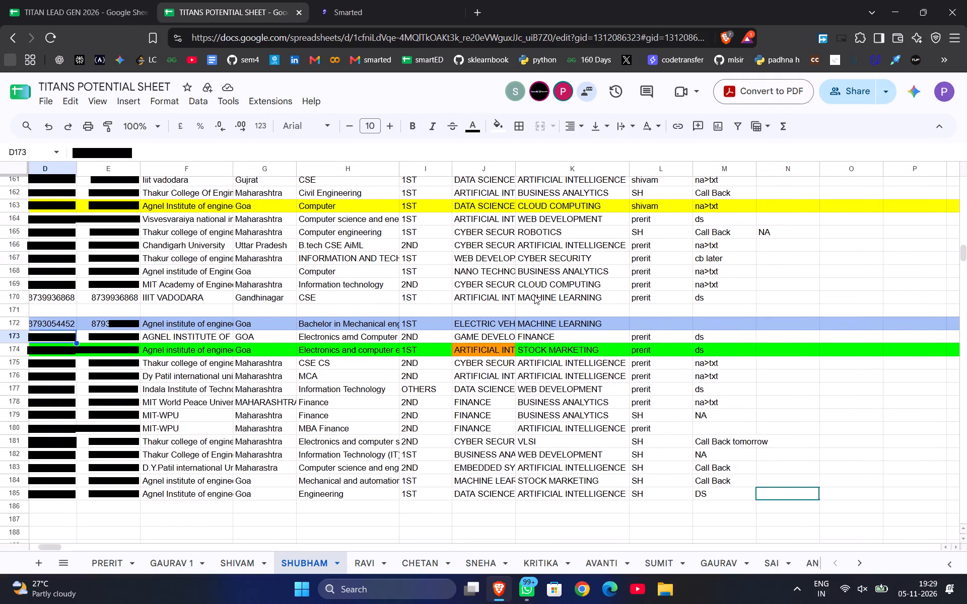
{"action": "scroll", "coordinate": [534, 295], "scroll_direction": "right", "scroll_amount": 2}
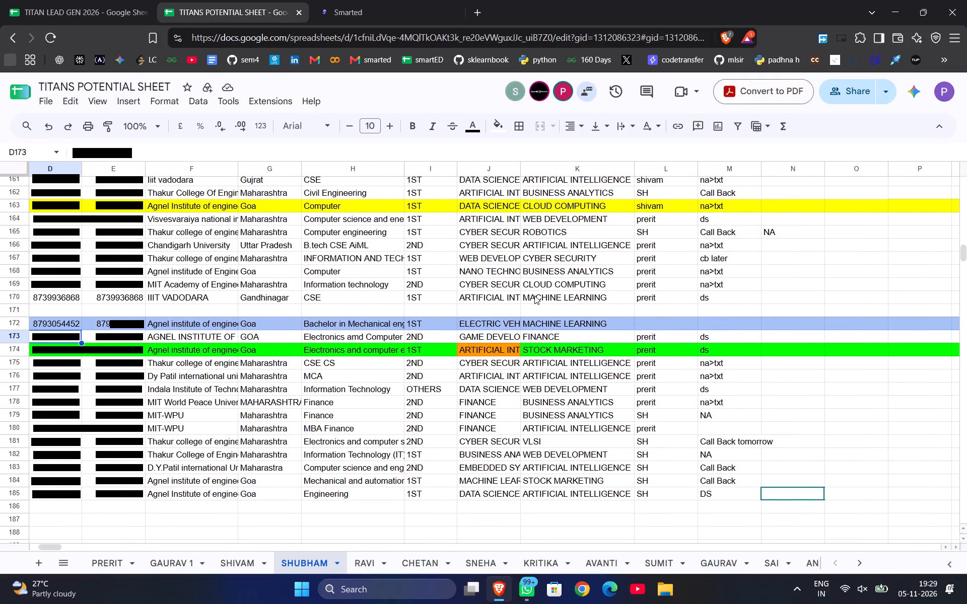
{"action": "scroll", "coordinate": [534, 295], "scroll_direction": "right", "scroll_amount": 1}
{"action": "scroll", "coordinate": [627, 275], "scroll_direction": "down", "scroll_amount": 2}
{"action": "scroll", "coordinate": [627, 275], "scroll_direction": "right", "scroll_amount": 1}
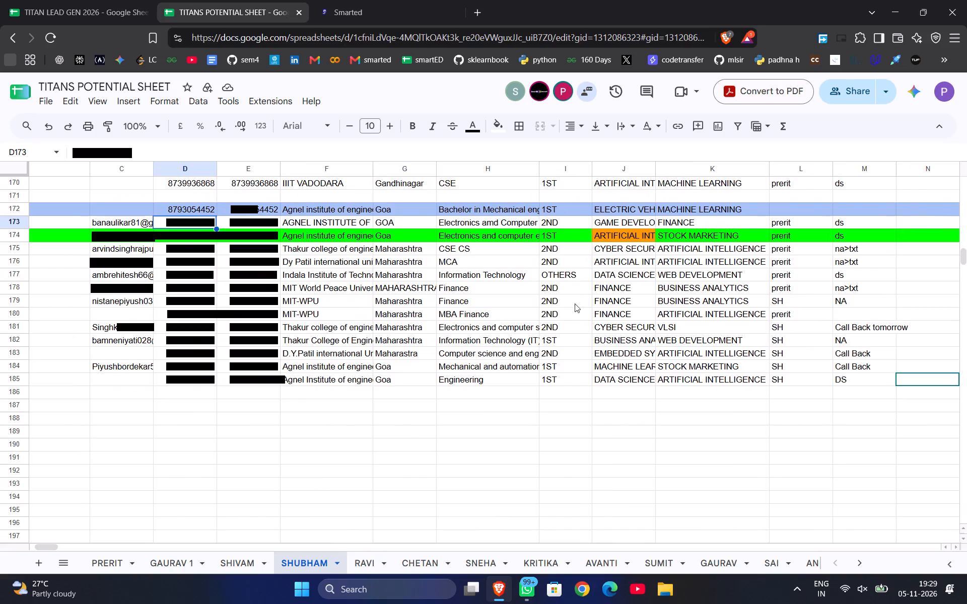
{"action": "left_click", "coordinate": [747, 384]}
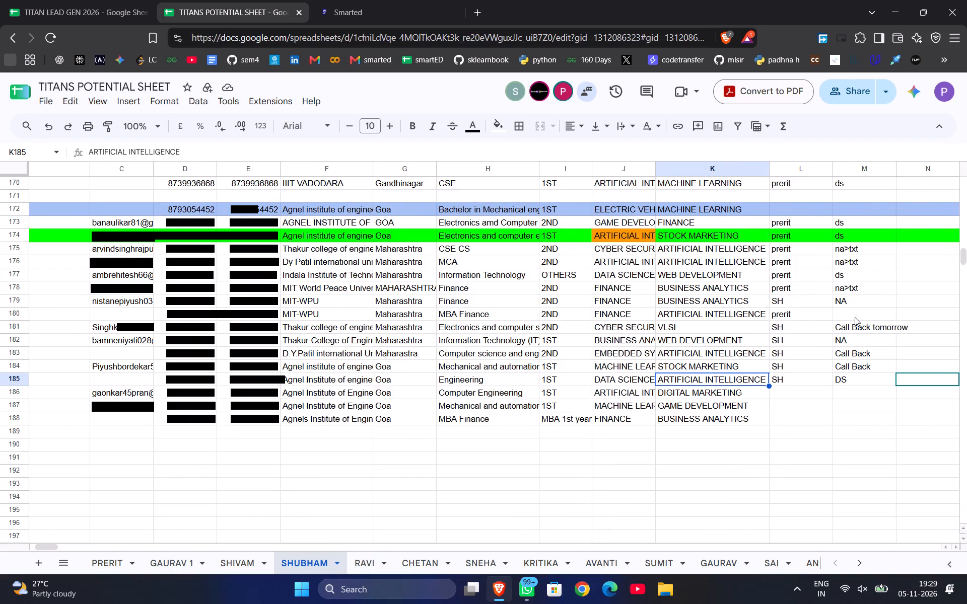
Copy the first phone number of the MIT-WPU MBA Finance student in row 180 and search the sheet for it.
{"action": "left_click", "coordinate": [855, 317]}
{"action": "scroll", "coordinate": [855, 317], "scroll_direction": "right", "scroll_amount": 5}
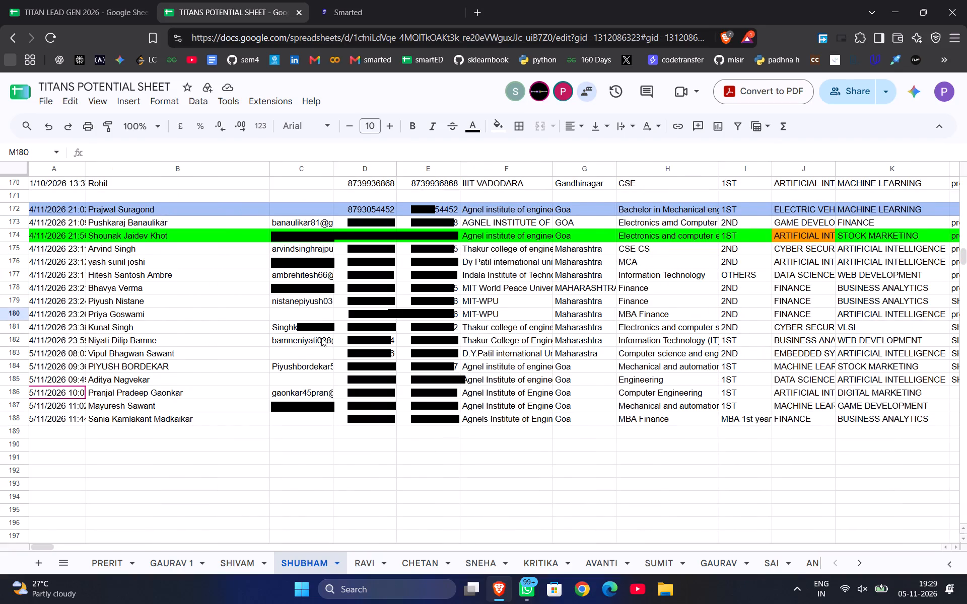
{"action": "left_click", "coordinate": [366, 312]}
{"action": "key", "text": "ctrl+c"}
{"action": "key", "text": "ctrl+f"}
{"action": "key", "text": "ctrl+v"}
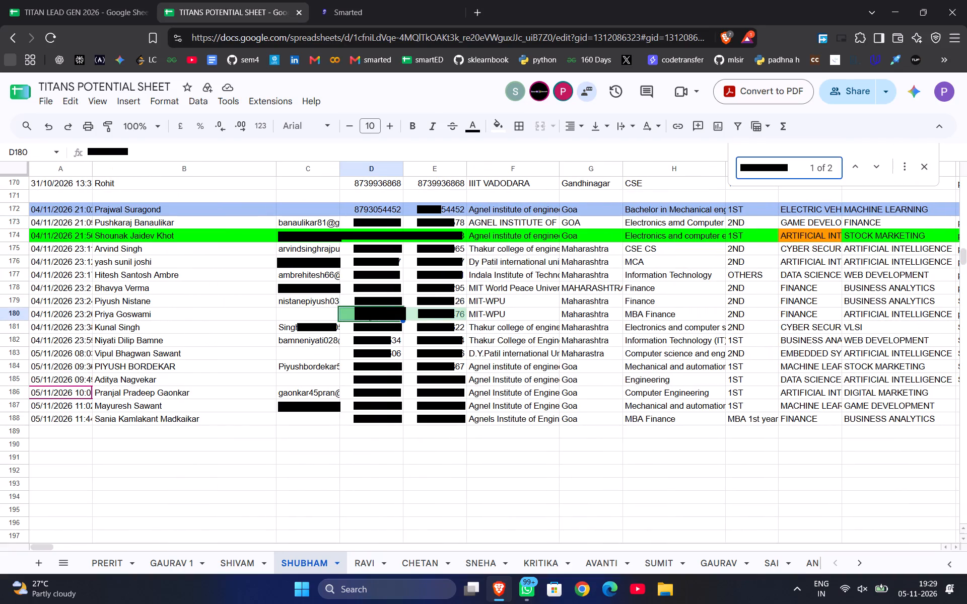
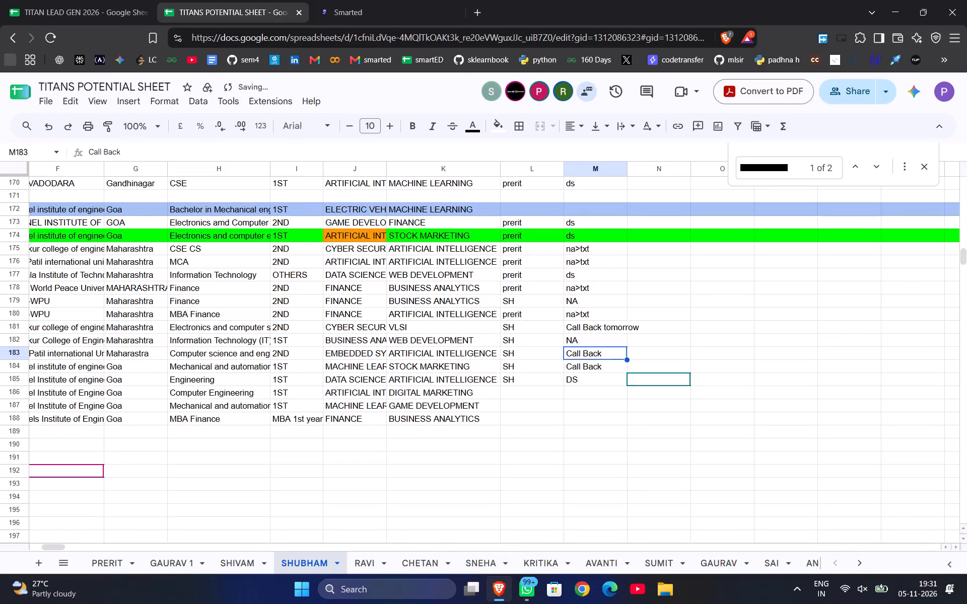
Record prerit as the caller for the Computer Engineering student in row 186 of the SHUBHAM sheet.
{"action": "key", "text": "Down"}
{"action": "key", "text": "Down"}
{"action": "key", "text": "Left"}
{"action": "key", "text": "Down"}
{"action": "key", "text": "p"}
{"action": "key", "text": "Tab"}
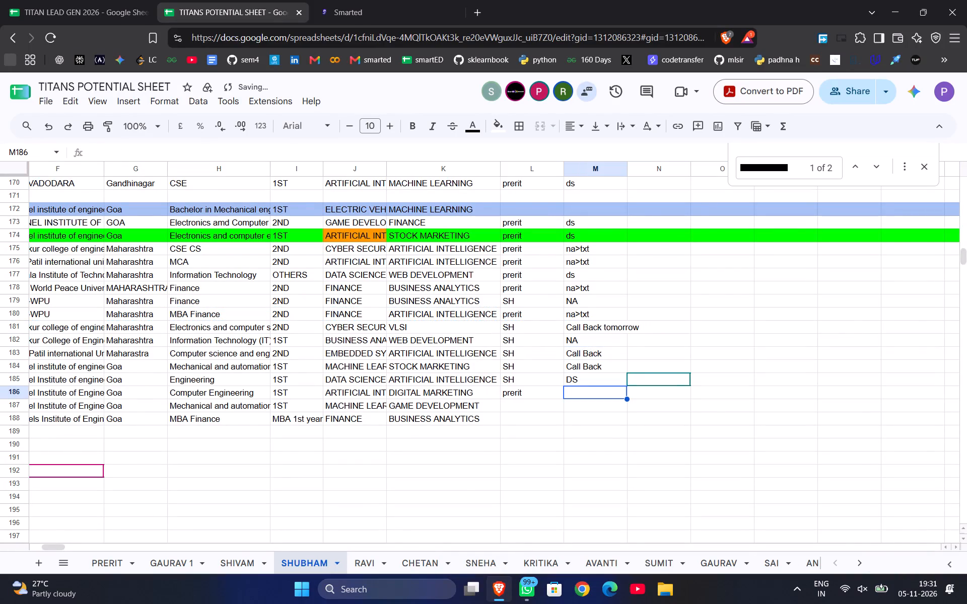
Look up the contact details of the Computer Engineering student in row 186.
{"action": "scroll", "coordinate": [574, 311], "scroll_direction": "right", "scroll_amount": 3}
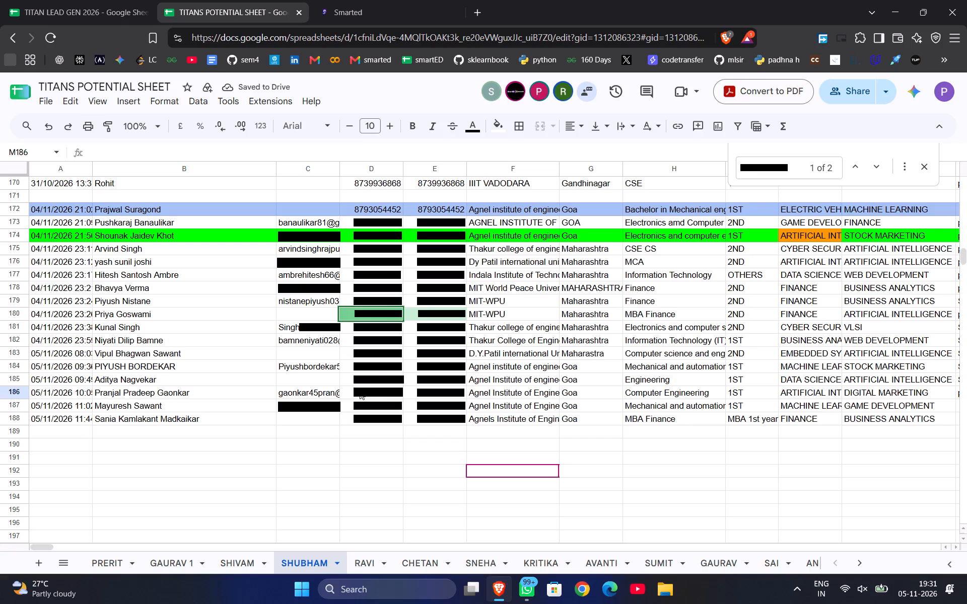
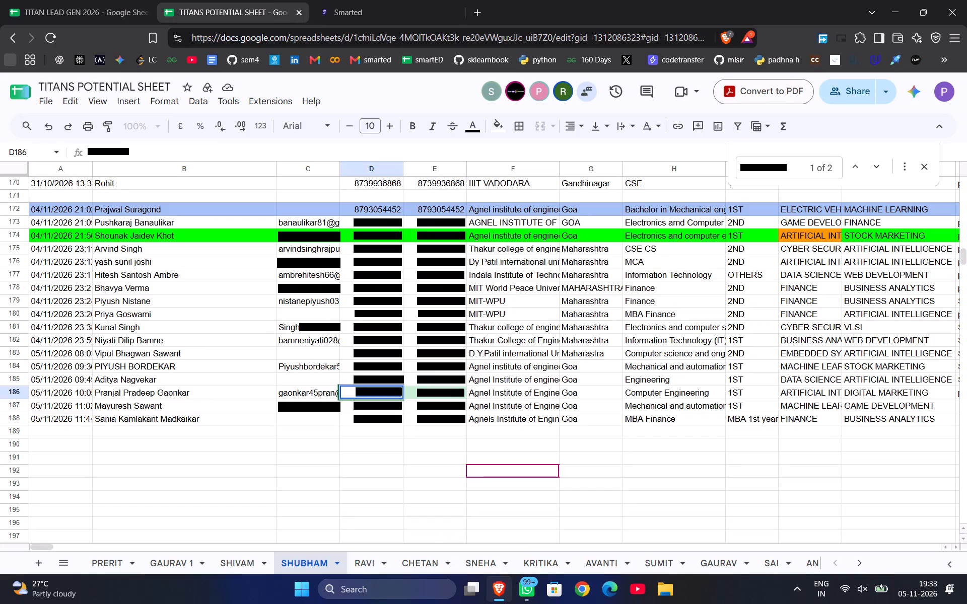
Record the remark na>txt for the Computer Engineering student in row 186 of the SHUBHAM sheet.
{"action": "scroll", "coordinate": [521, 400], "scroll_direction": "left", "scroll_amount": 4}
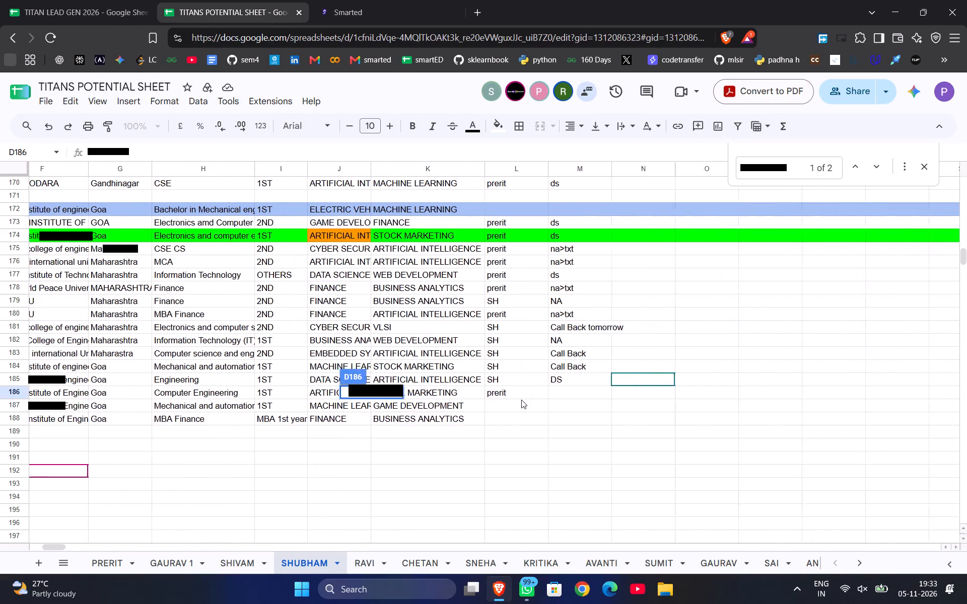
{"action": "left_click", "coordinate": [526, 396]}
{"action": "scroll", "coordinate": [526, 396], "scroll_direction": "right", "scroll_amount": 2}
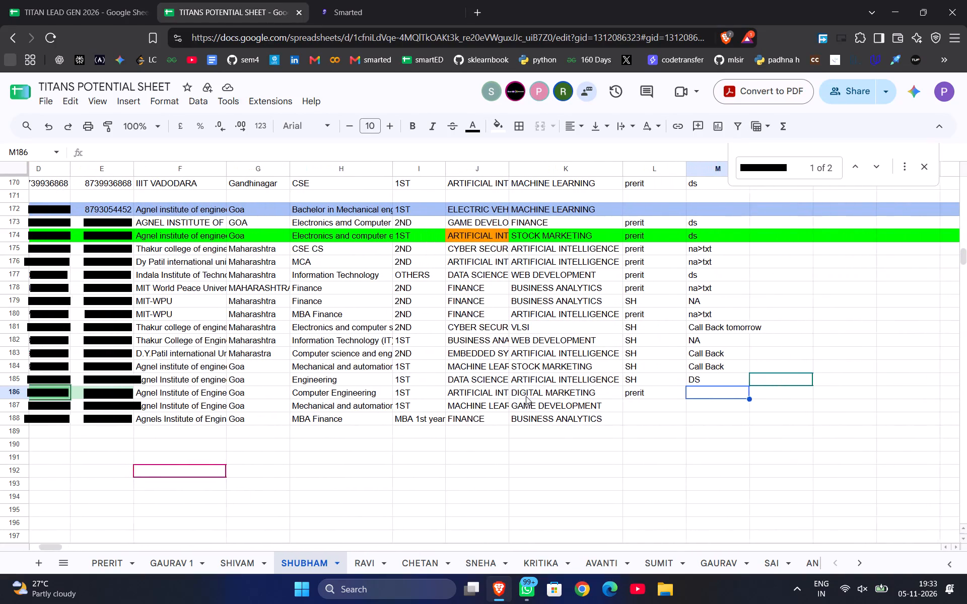
{"action": "scroll", "coordinate": [526, 396], "scroll_direction": "right", "scroll_amount": 3}
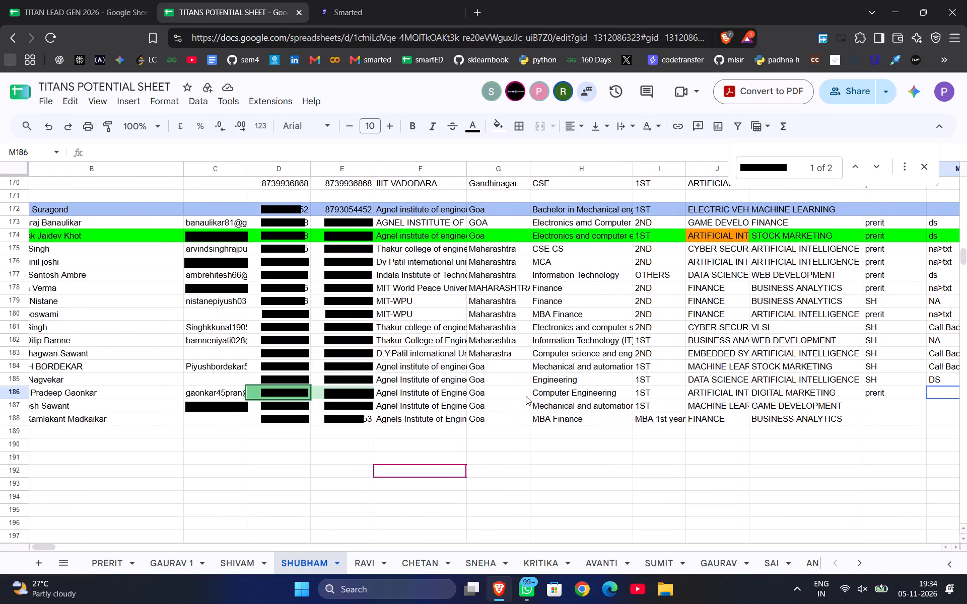
{"action": "scroll", "coordinate": [526, 396], "scroll_direction": "left", "scroll_amount": 1}
{"action": "type", "text": "na"}
{"action": "type", "text": ">xt"}
{"action": "key", "text": "BackSpace"}
{"action": "key", "text": "BackSpace"}
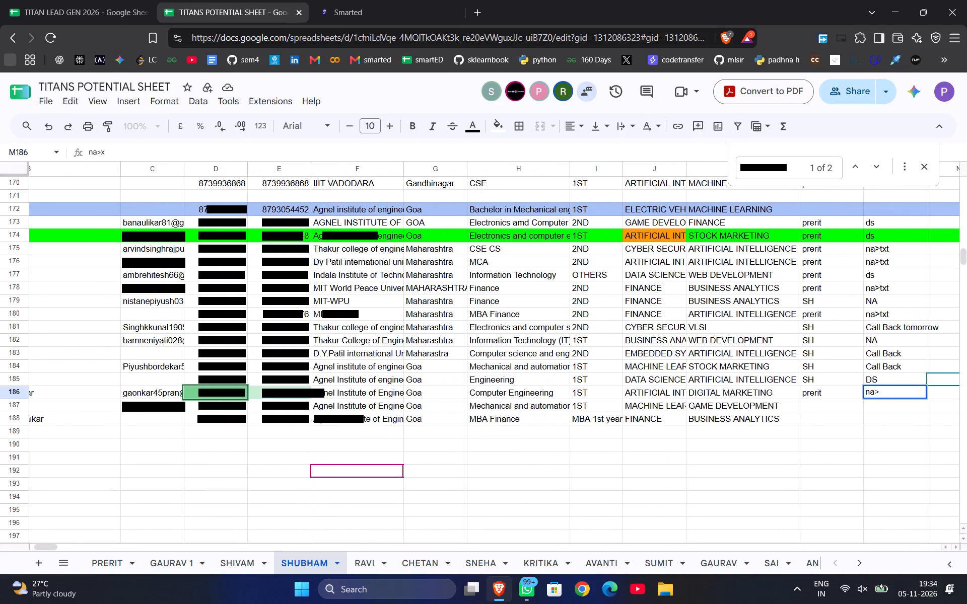
{"action": "type", "text": "txt"}
{"action": "key", "text": "Return"}
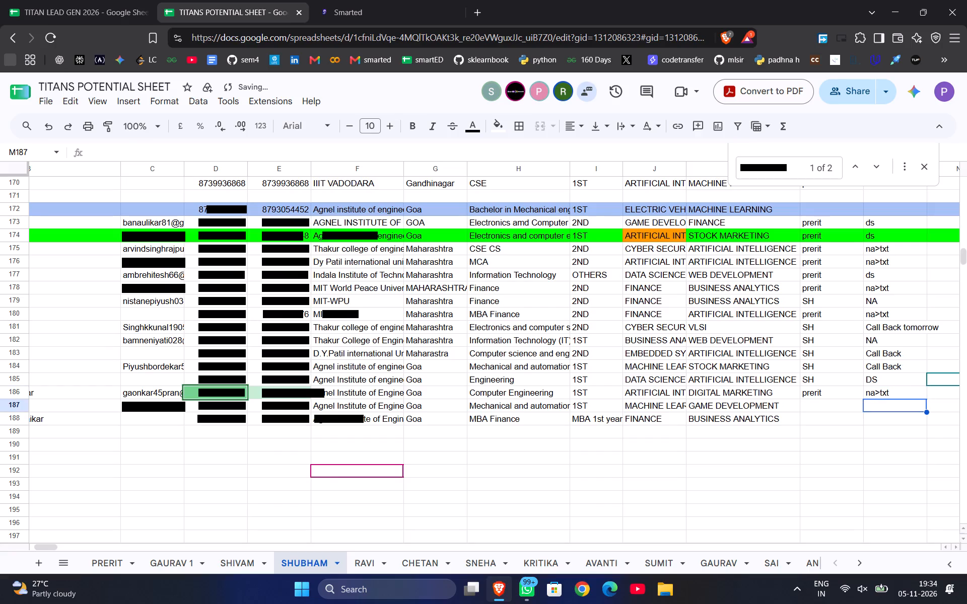
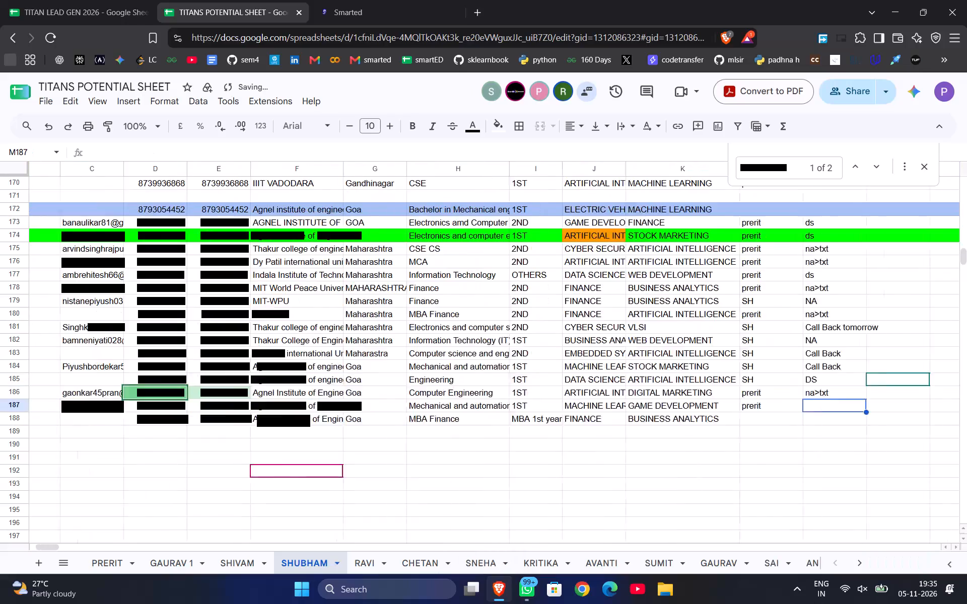
Search the SHUBHAM sheet for the phone number of the student in row 187 and copy that number.
{"action": "triple_click", "coordinate": [275, 407]}
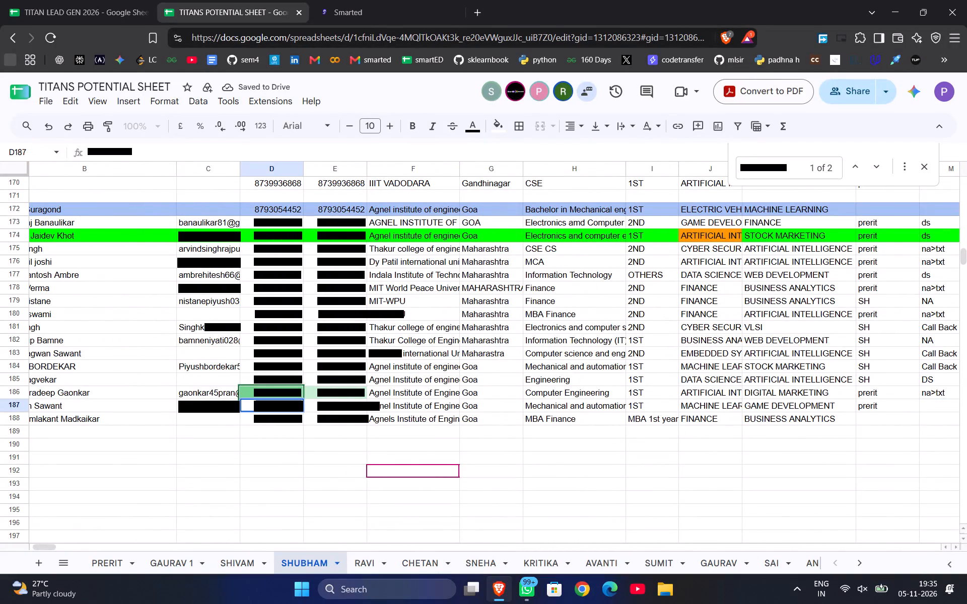
{"action": "key", "text": "ctrl+c"}
{"action": "key", "text": "ctrl+f"}
{"action": "key", "text": "ctrl+v"}
{"action": "triple_click", "coordinate": [275, 407]}
{"action": "key", "text": "ctrl+c"}
{"action": "scroll", "coordinate": [275, 407], "scroll_direction": "right", "scroll_amount": 1}
{"action": "left_click", "coordinate": [323, 407]}
{"action": "scroll", "coordinate": [323, 407], "scroll_direction": "right", "scroll_amount": 4}
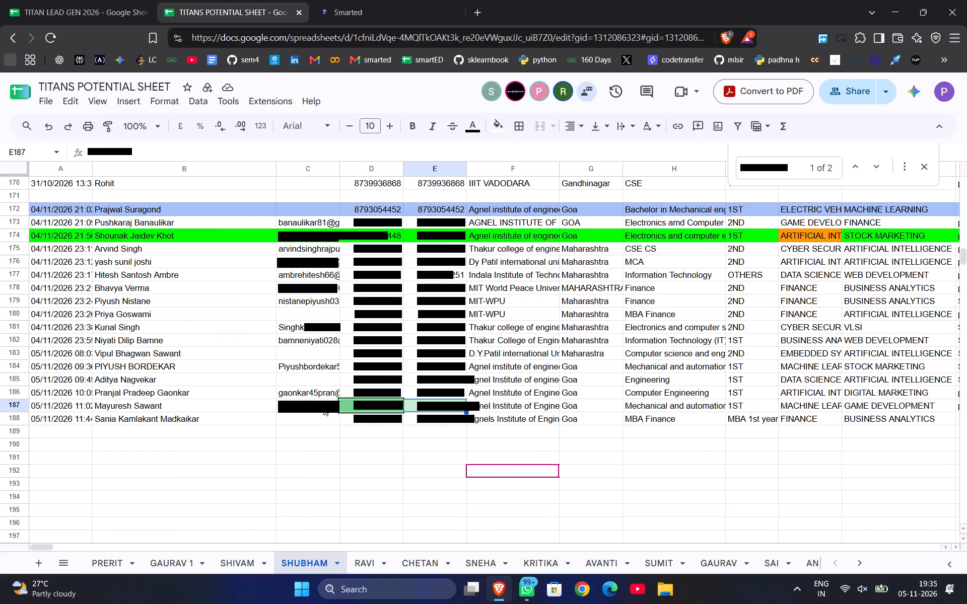
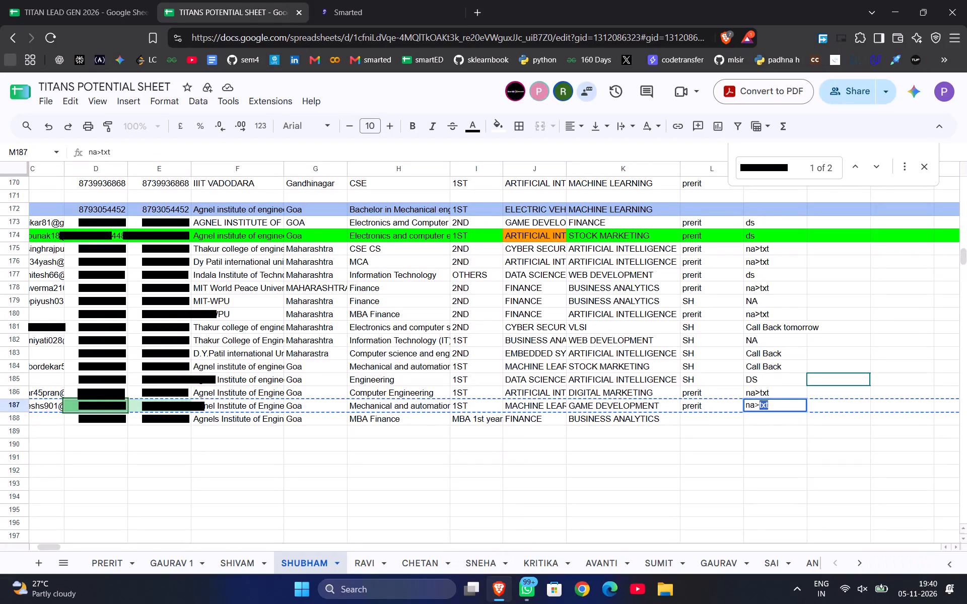
Record the remark na>txt for the student in row 187 and enter prerit as the caller in row 188.
{"action": "key", "text": "Return"}
{"action": "key", "text": "Left"}
{"action": "key", "text": "p"}
{"action": "key", "text": "Tab"}
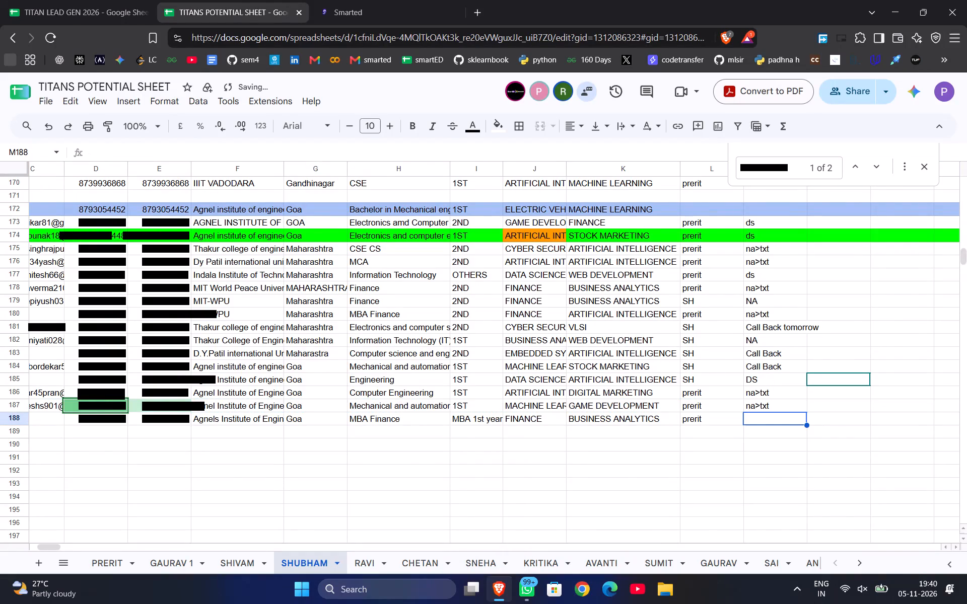
Search the SHUBHAM sheet for the phone number of the student in row 188 and copy that number.
{"action": "scroll", "coordinate": [780, 407], "scroll_direction": "right", "scroll_amount": 5}
{"action": "triple_click", "coordinate": [370, 419]}
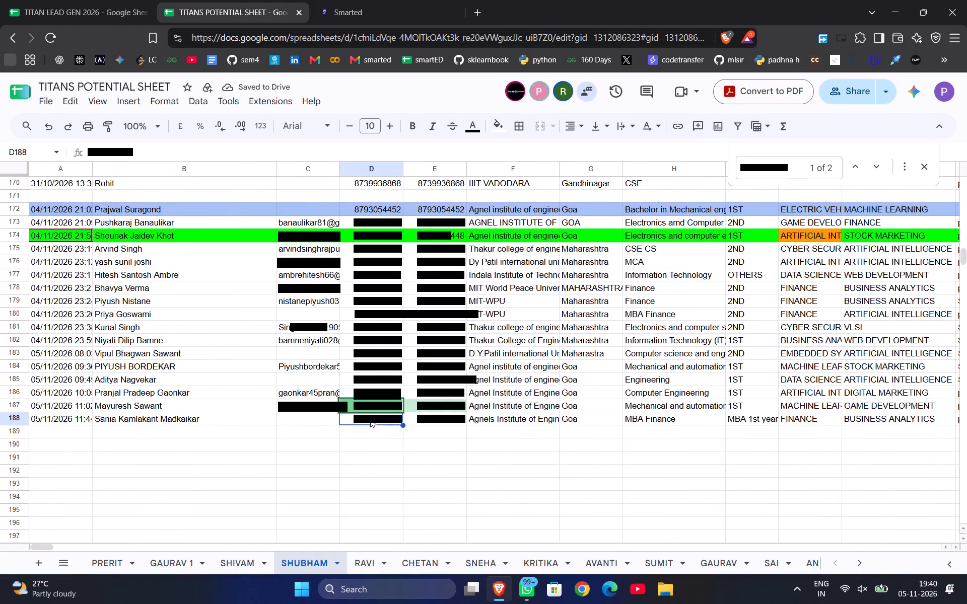
{"action": "key", "text": "ctrl+c"}
{"action": "key", "text": "ctrl+f"}
{"action": "key", "text": "ctrl+v"}
{"action": "triple_click", "coordinate": [370, 419]}
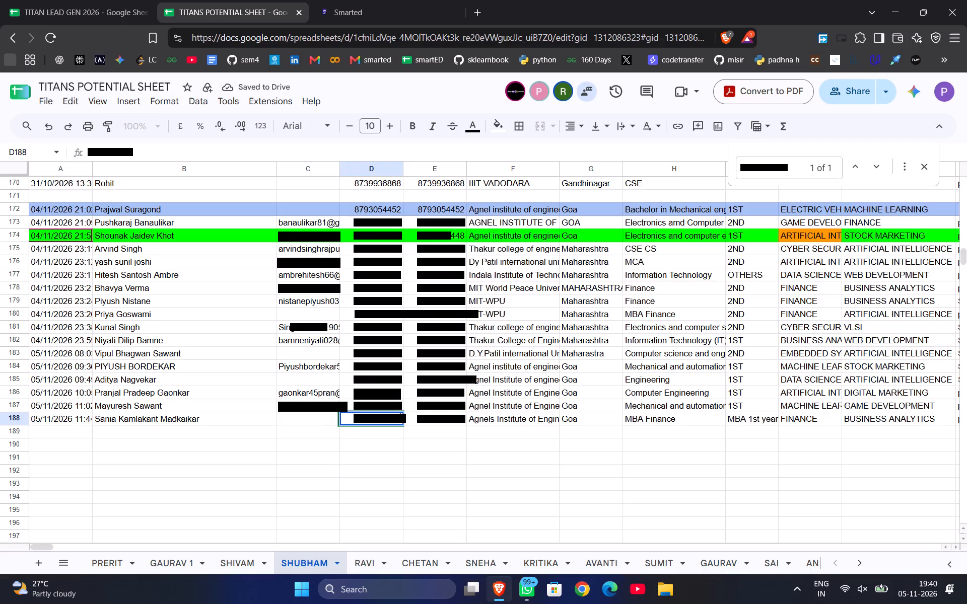
{"action": "key", "text": "ctrl+c"}
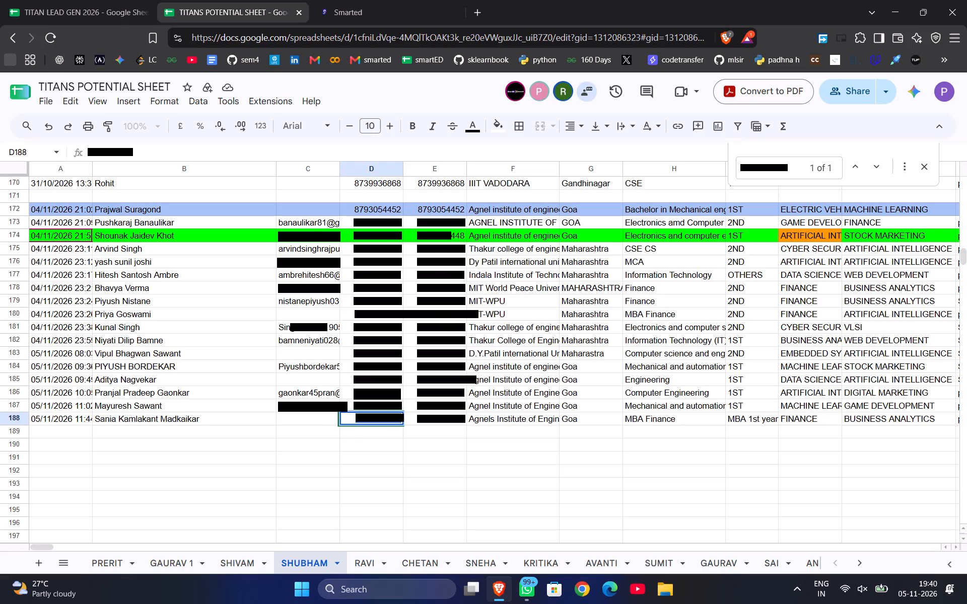
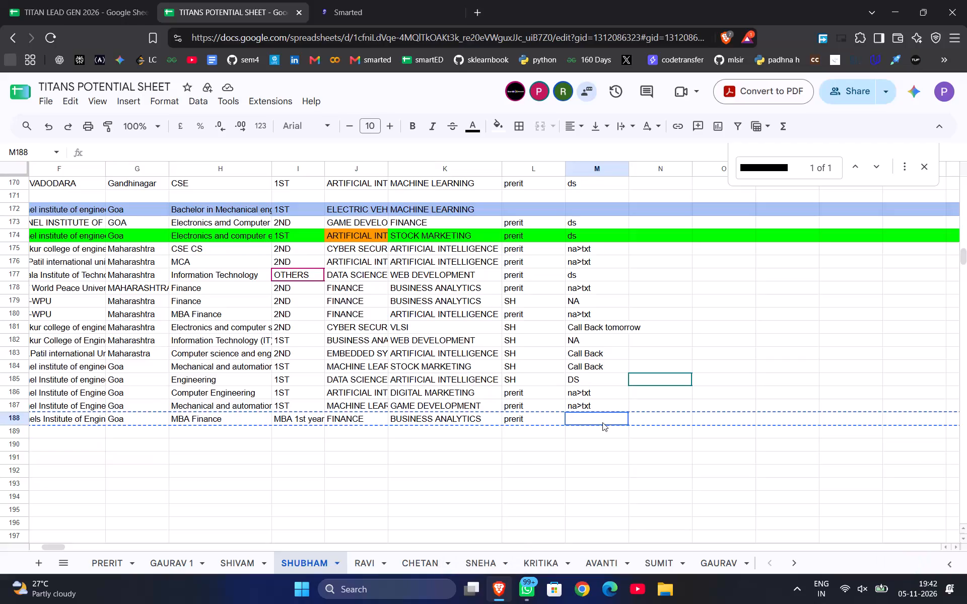
Record the remark na>txt for the student in row 188 of the SHUBHAM sheet.
{"action": "type", "text": "na"}
{"action": "key", "text": "shift+greater"}
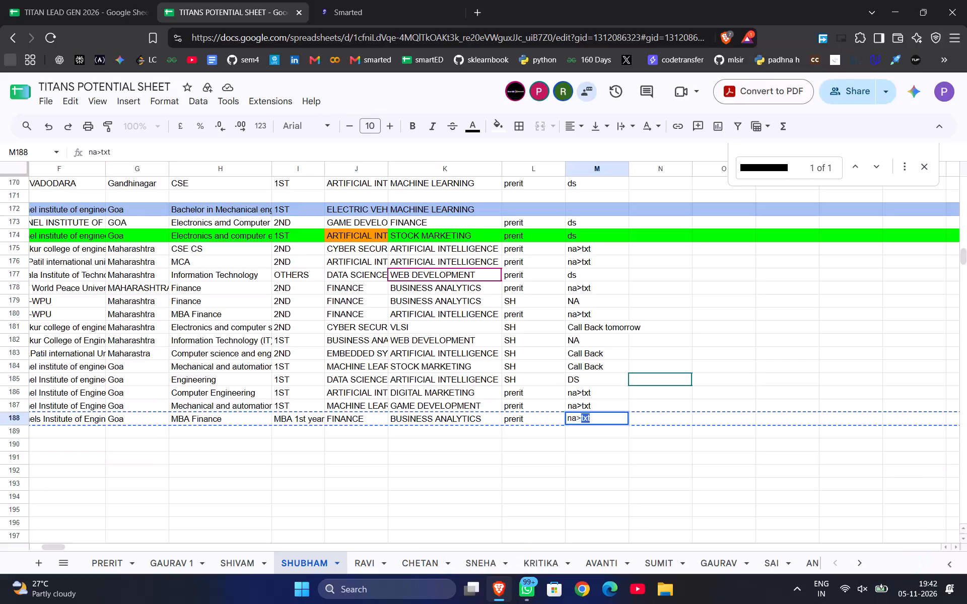
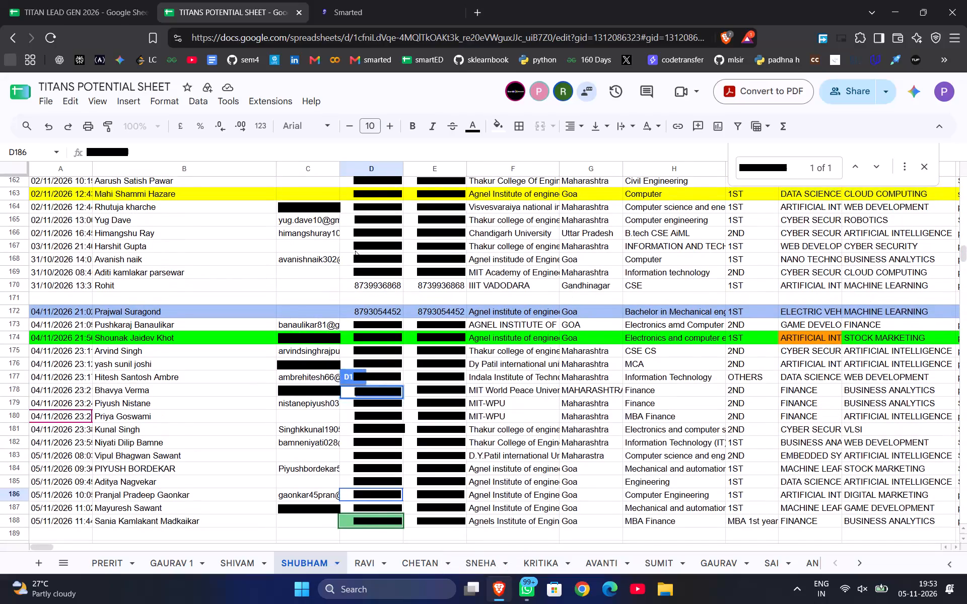
Select the phone number cell of the student in row 181 of the SHUBHAM sheet.
{"action": "left_click", "coordinate": [399, 428]}
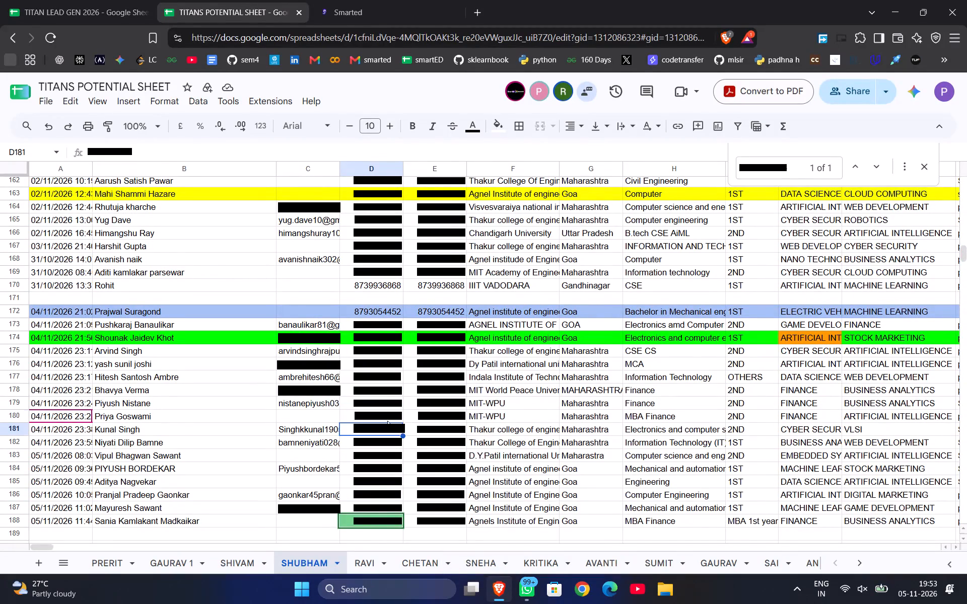
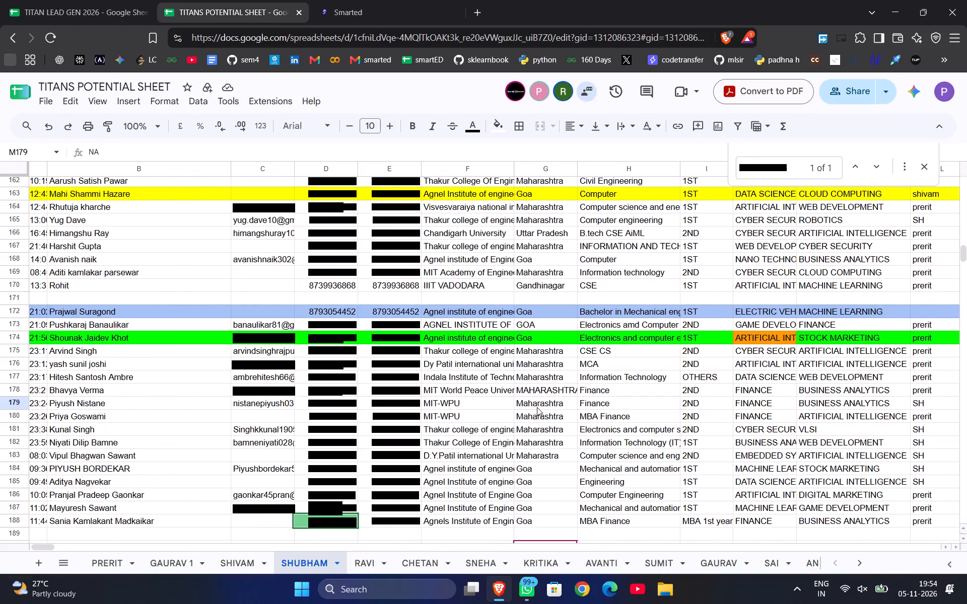
Search the SHUBHAM sheet for a student's record using part of the phone number.
{"action": "left_click", "coordinate": [392, 491]}
{"action": "key", "text": "ctrl+f"}
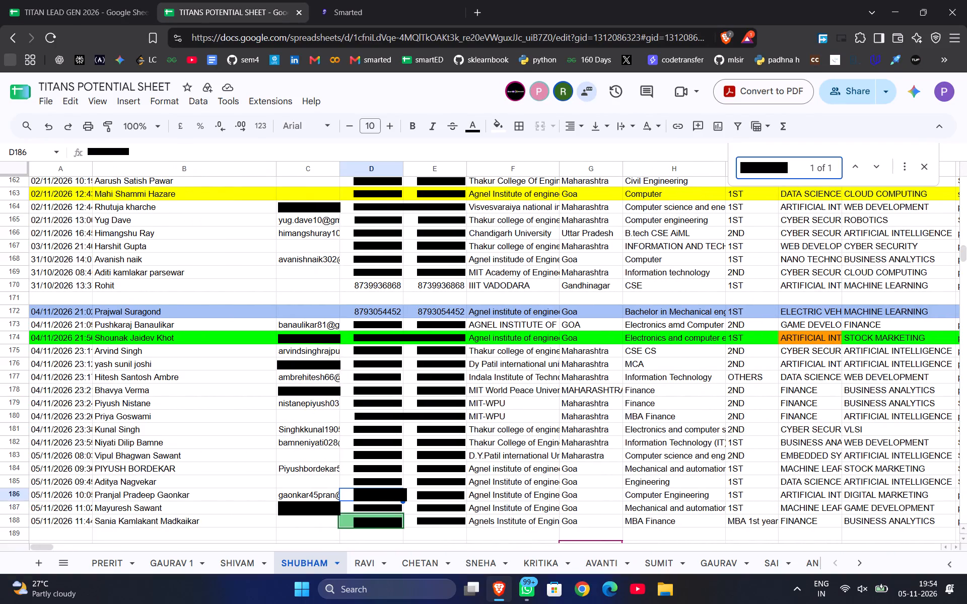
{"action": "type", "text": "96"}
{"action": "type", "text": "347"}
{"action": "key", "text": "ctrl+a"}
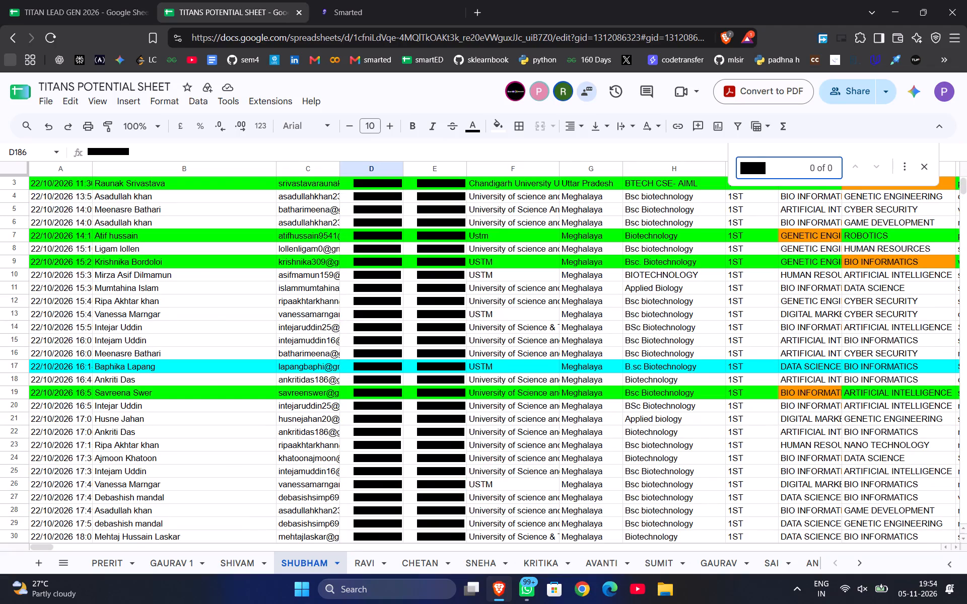
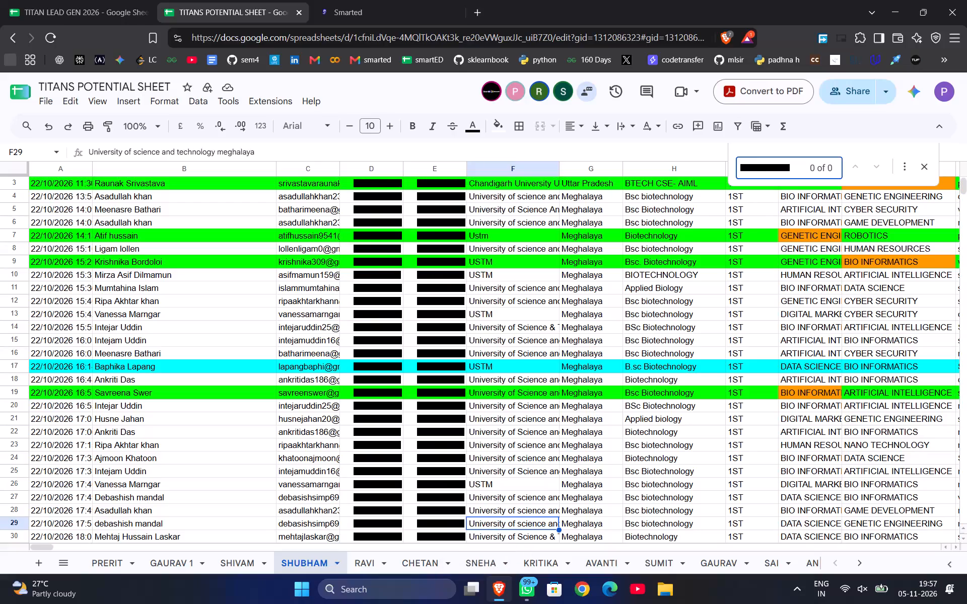
Search the PRERIT sheet for the same partial phone number and examine the matching student's row, including its caller and remark.
{"action": "left_click", "coordinate": [91, 561]}
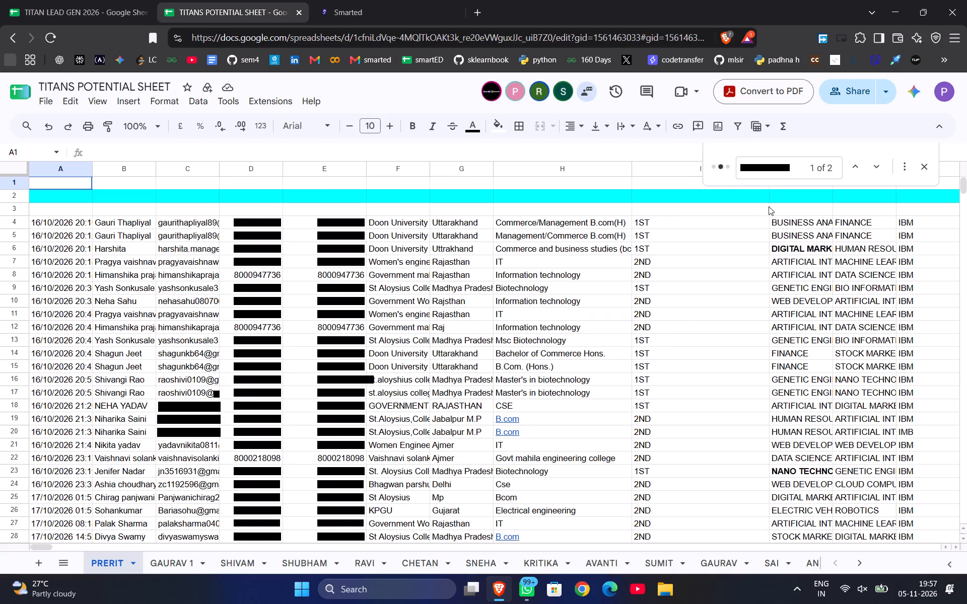
{"action": "left_click", "coordinate": [770, 171]}
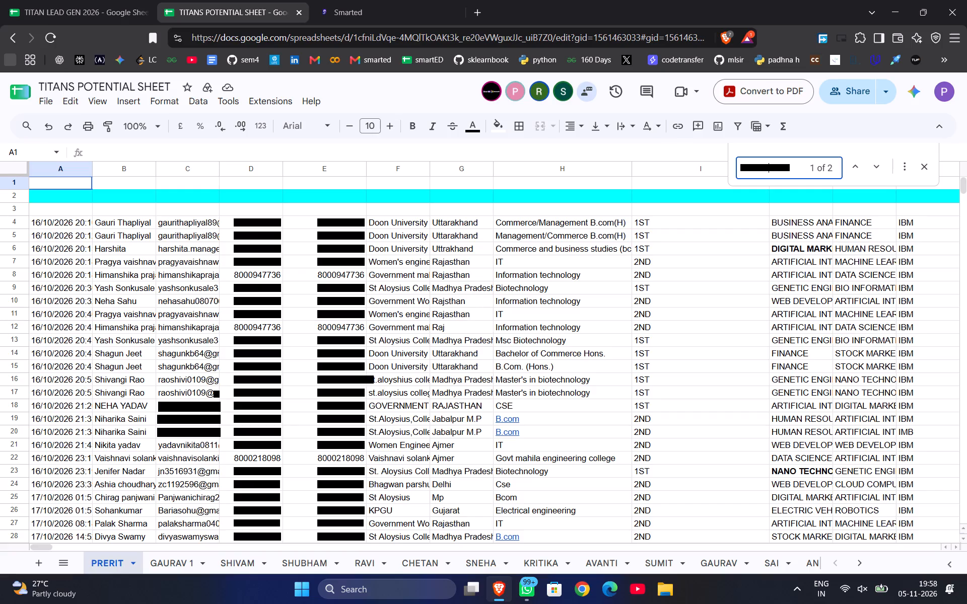
{"action": "key", "text": "Return"}
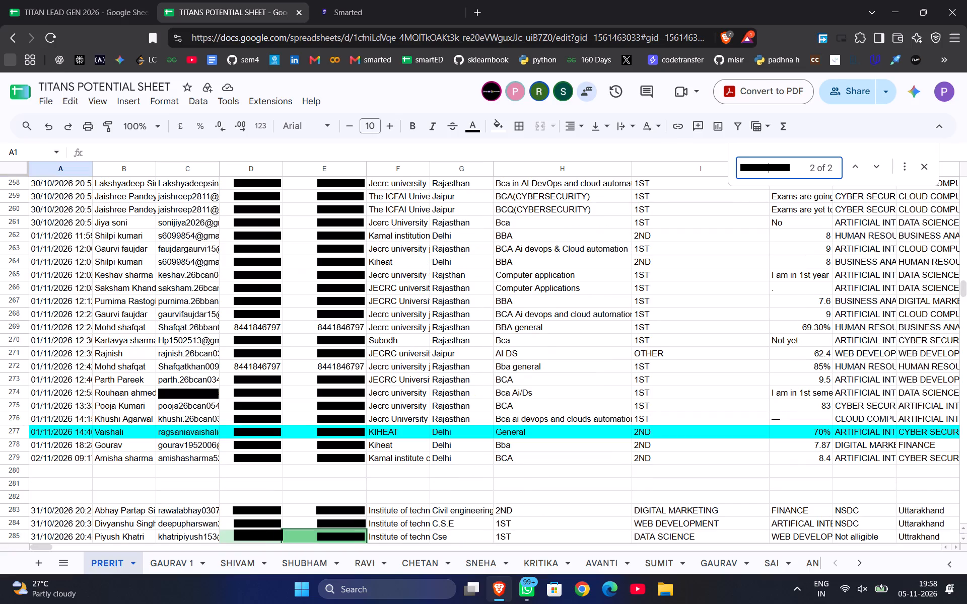
{"action": "scroll", "coordinate": [779, 269], "scroll_direction": "down", "scroll_amount": 3}
{"action": "scroll", "coordinate": [779, 269], "scroll_direction": "up", "scroll_amount": 1}
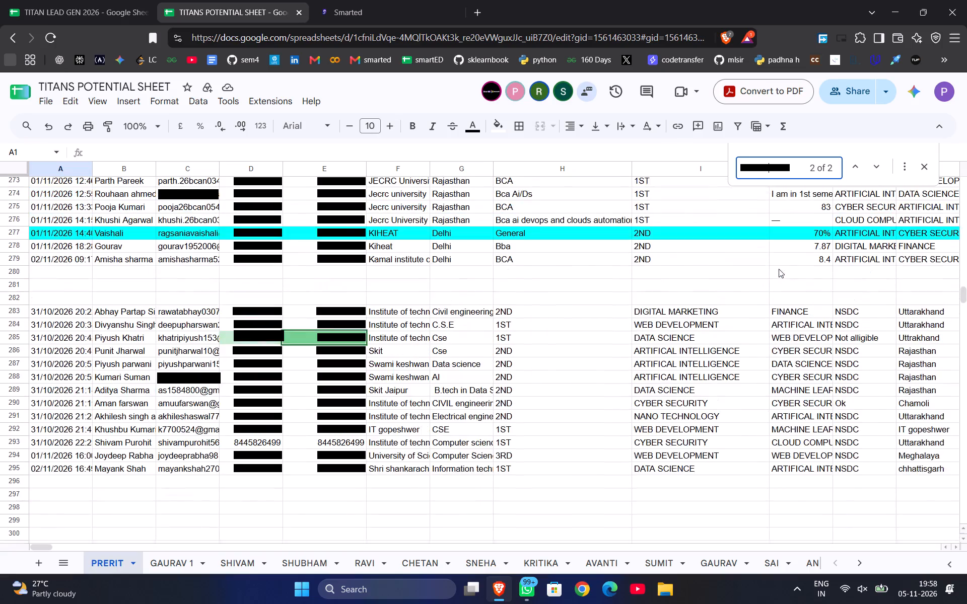
{"action": "scroll", "coordinate": [779, 269], "scroll_direction": "up", "scroll_amount": 1}
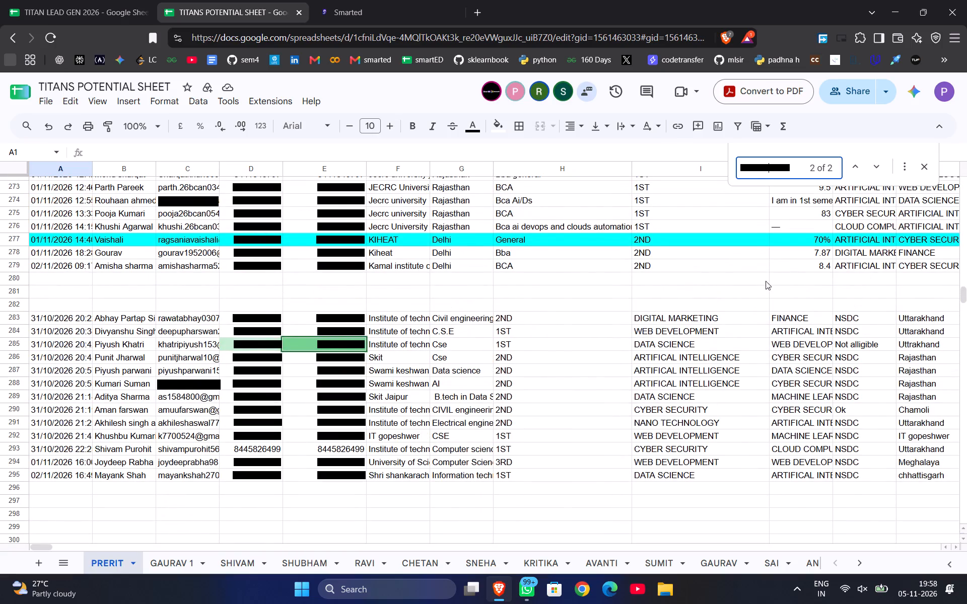
{"action": "scroll", "coordinate": [650, 333], "scroll_direction": "left", "scroll_amount": 2}
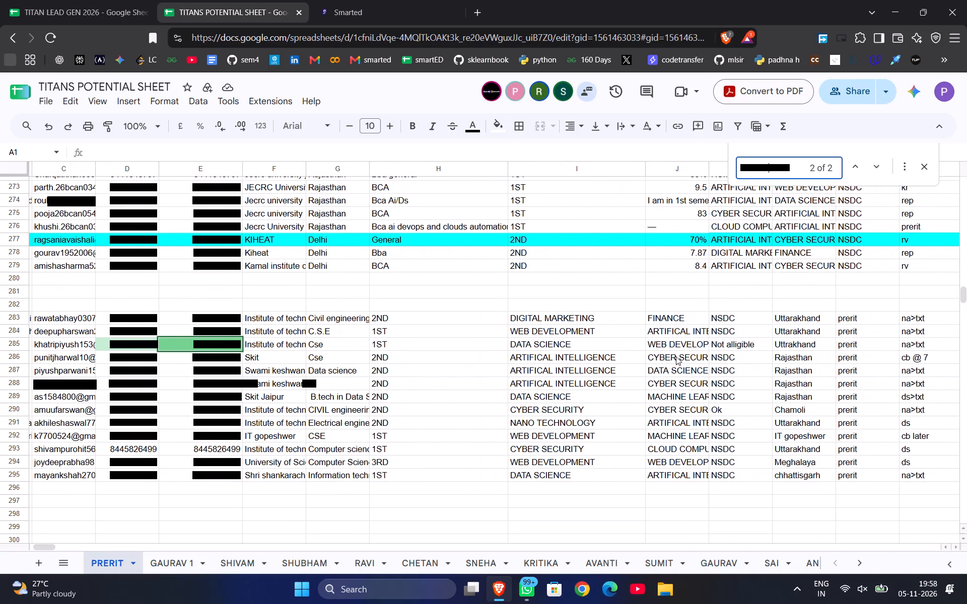
{"action": "scroll", "coordinate": [617, 354], "scroll_direction": "right", "scroll_amount": 4}
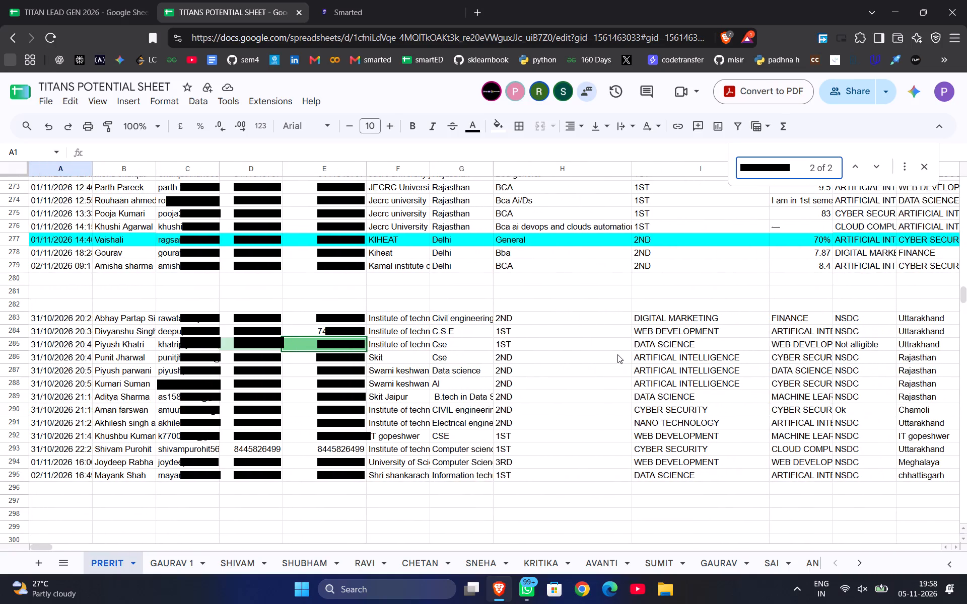
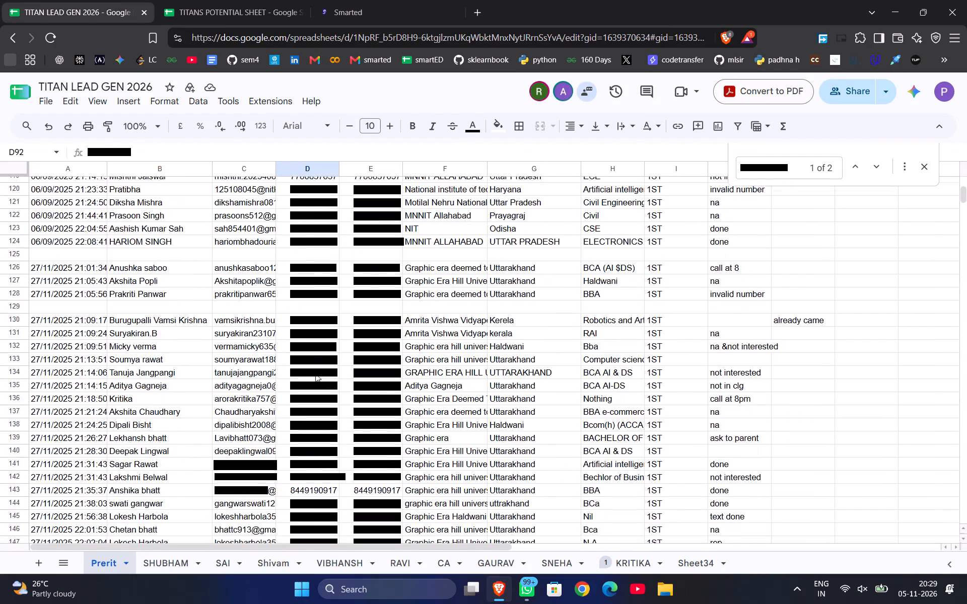
Review the November 2025 leads in the Prerit lead sheet and the newest student entries in the potential workbook's PRERIT sheet.
{"action": "scroll", "coordinate": [315, 373], "scroll_direction": "down", "scroll_amount": 5}
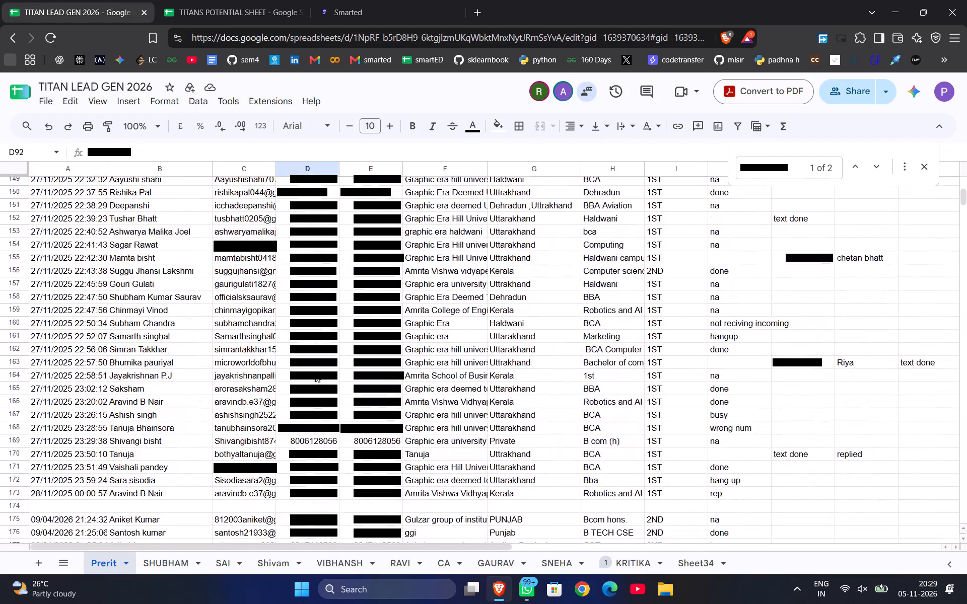
{"action": "scroll", "coordinate": [315, 373], "scroll_direction": "down", "scroll_amount": 2}
{"action": "left_click", "coordinate": [258, 0]}
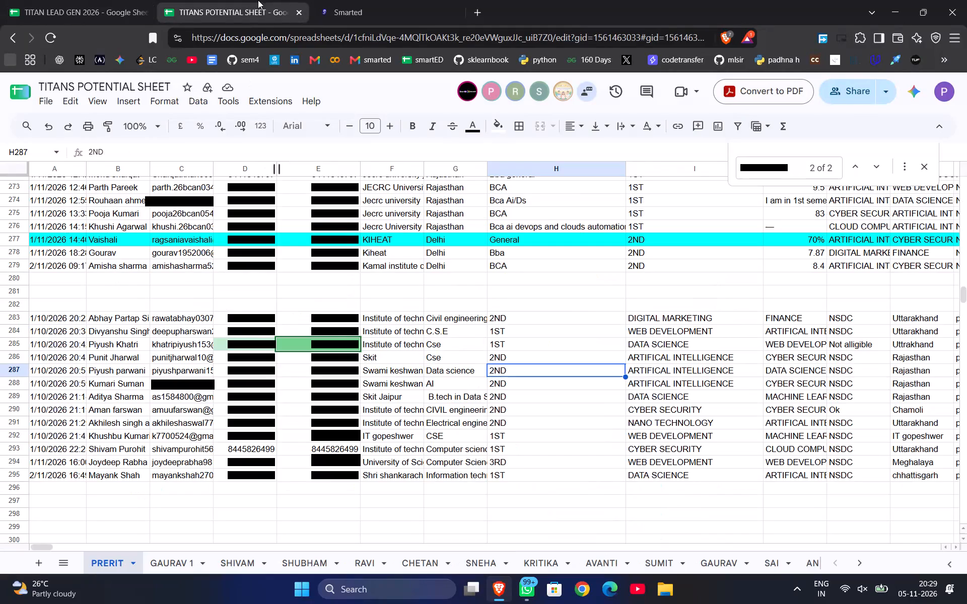
{"action": "left_click", "coordinate": [354, 455]}
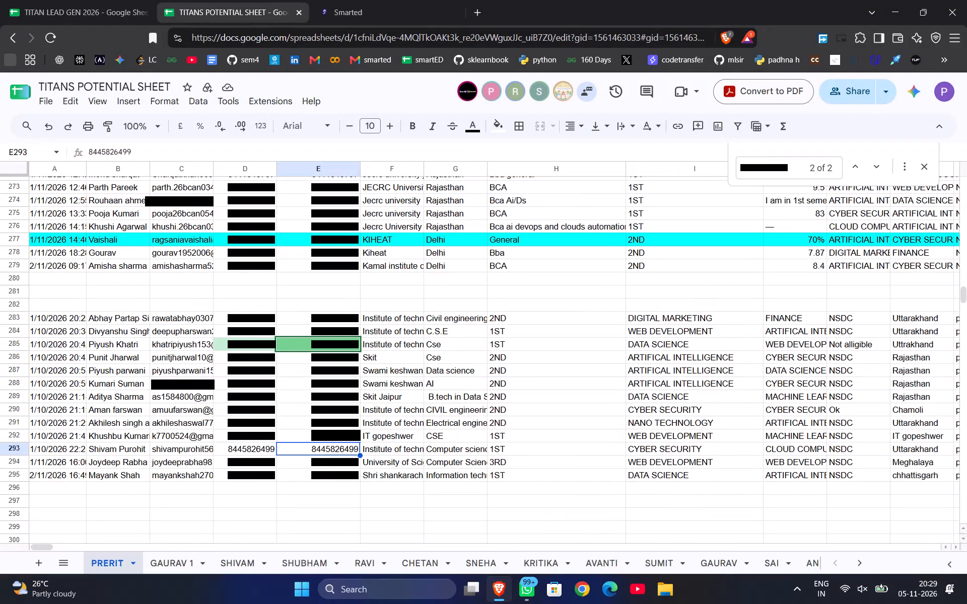
{"action": "scroll", "coordinate": [354, 455], "scroll_direction": "up", "scroll_amount": 4}
{"action": "scroll", "coordinate": [354, 455], "scroll_direction": "down", "scroll_amount": 4}
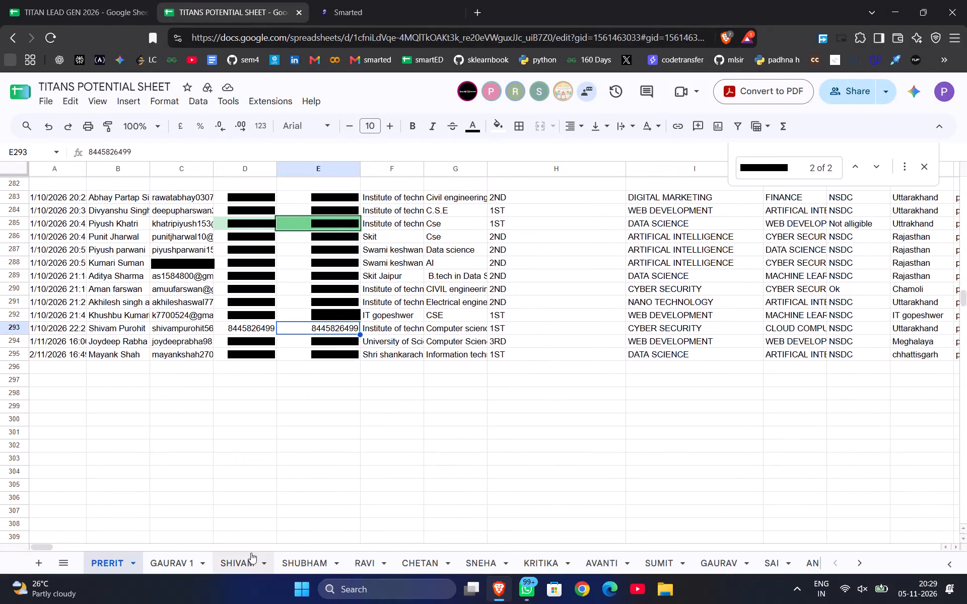
Examine the student entries in the SHIVAM sheet of TITANS POTENTIAL SHEET, from the first October rows to the early November ones.
{"action": "left_click", "coordinate": [249, 554]}
{"action": "scroll", "coordinate": [470, 432], "scroll_direction": "down", "scroll_amount": 4}
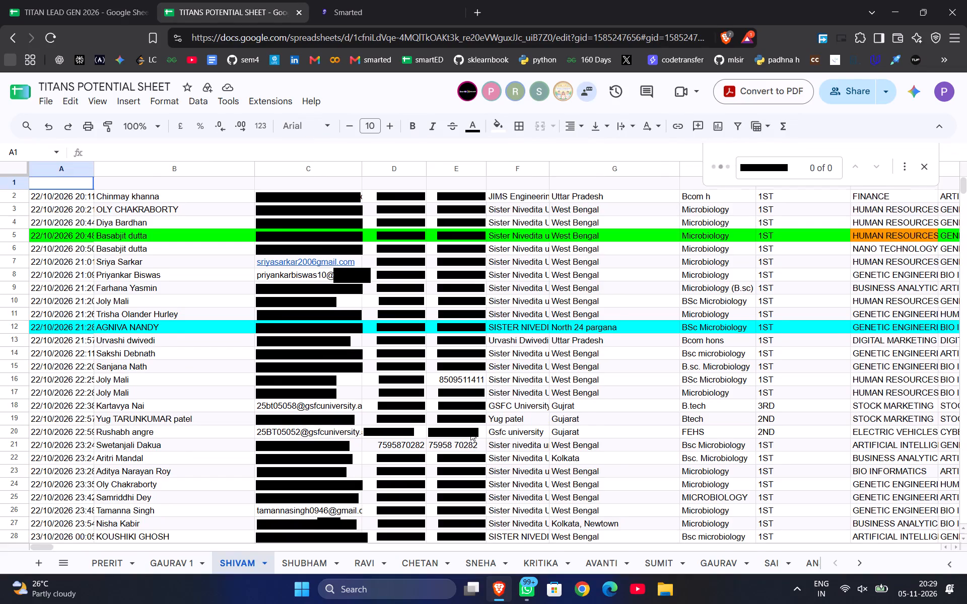
{"action": "scroll", "coordinate": [470, 432], "scroll_direction": "down", "scroll_amount": 9}
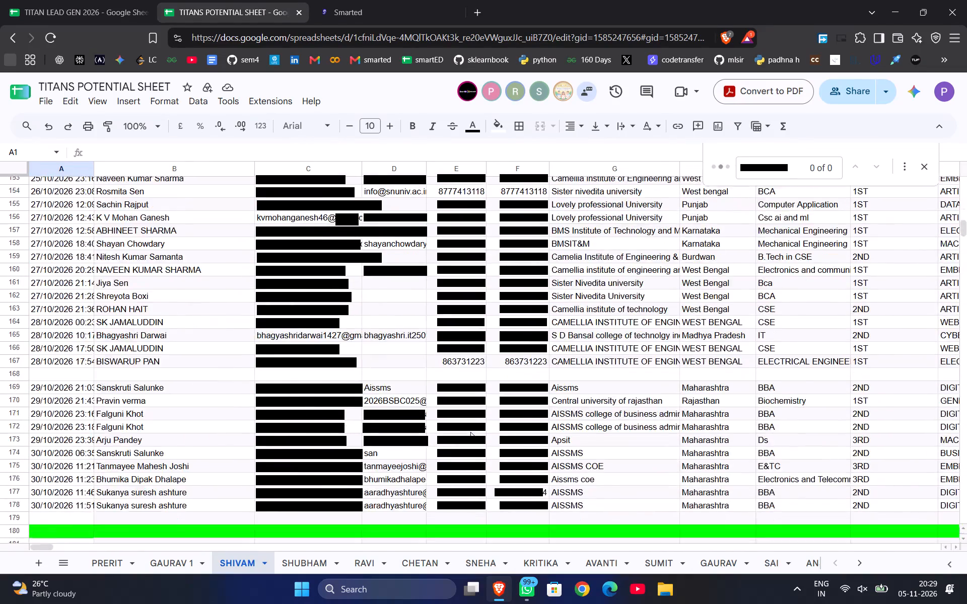
{"action": "scroll", "coordinate": [470, 432], "scroll_direction": "down", "scroll_amount": 4}
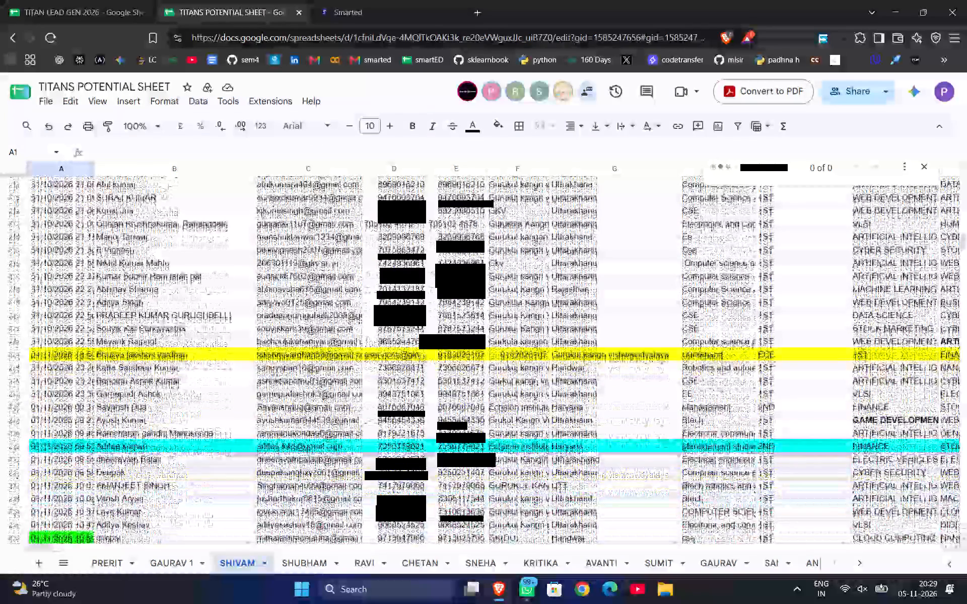
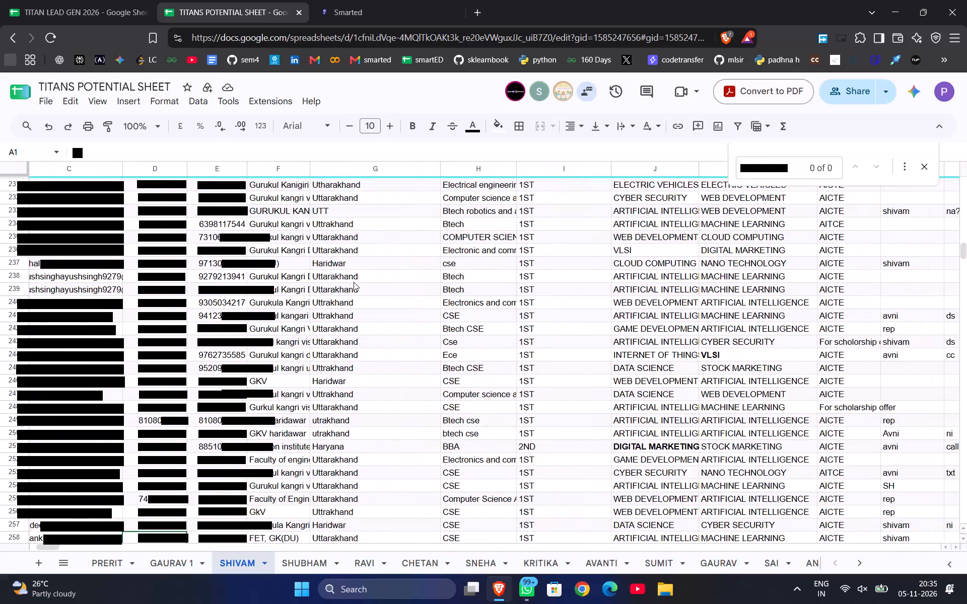
Open the SHUBHAM sheet of the potential workbook and examine its newest student entries from 4 and 5 November.
{"action": "scroll", "coordinate": [354, 282], "scroll_direction": "down", "scroll_amount": 2}
{"action": "left_click", "coordinate": [307, 571]}
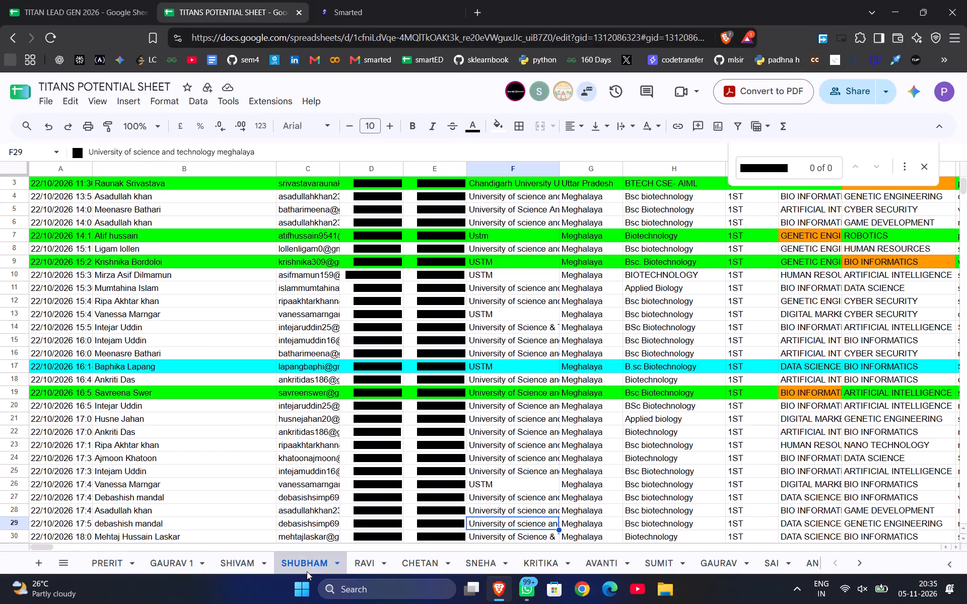
{"action": "scroll", "coordinate": [392, 480], "scroll_direction": "left", "scroll_amount": 1}
{"action": "scroll", "coordinate": [392, 480], "scroll_direction": "down", "scroll_amount": 3}
{"action": "scroll", "coordinate": [392, 480], "scroll_direction": "left", "scroll_amount": 2}
{"action": "left_click", "coordinate": [392, 480]}
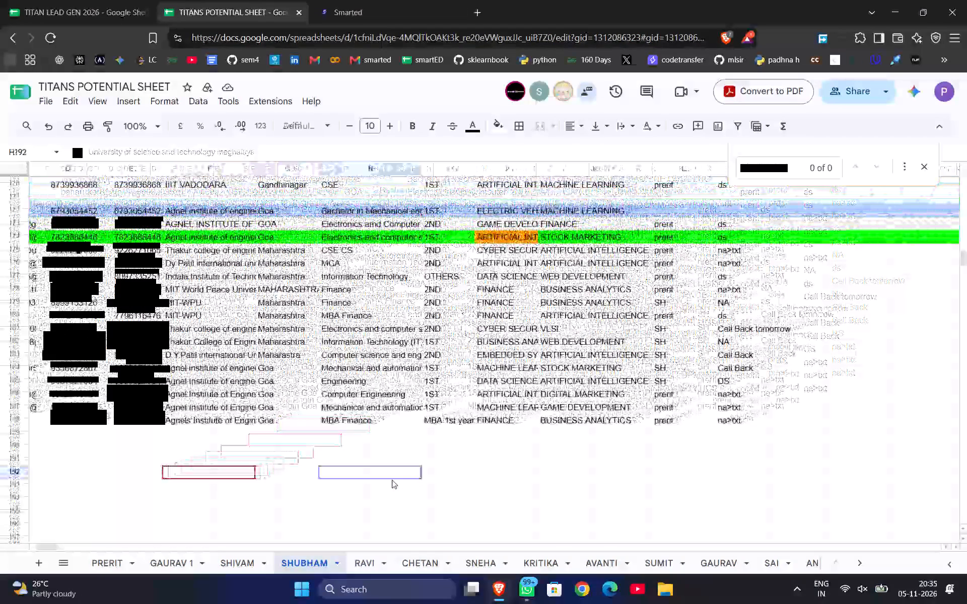
{"action": "scroll", "coordinate": [392, 480], "scroll_direction": "right", "scroll_amount": 6}
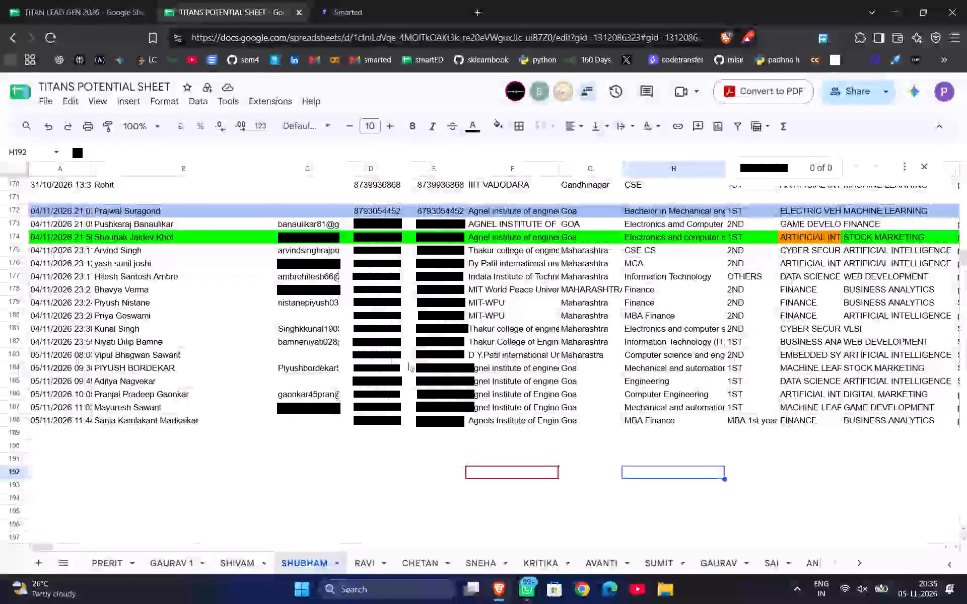
{"action": "left_click", "coordinate": [240, 329]}
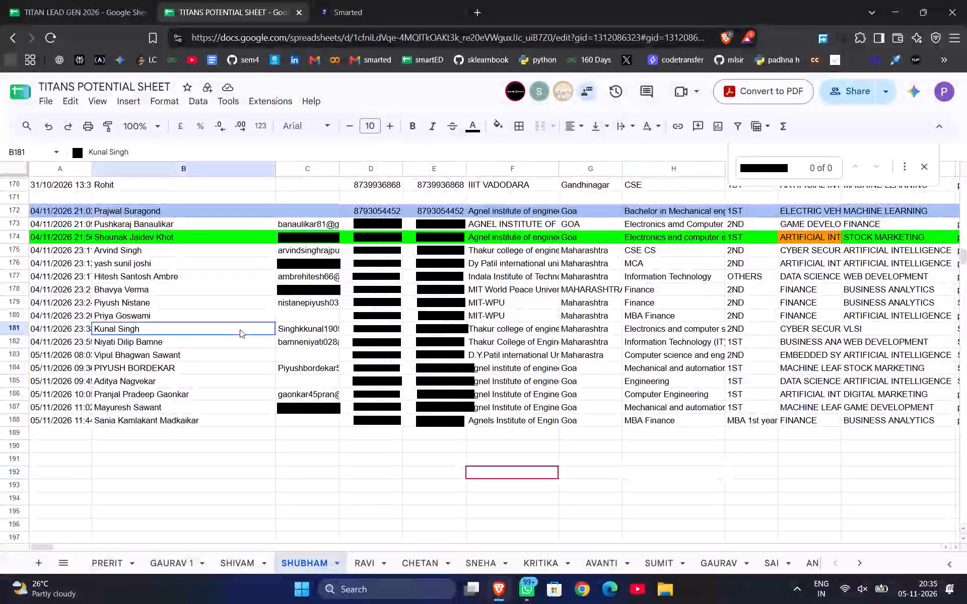
{"action": "left_click", "coordinate": [360, 408]}
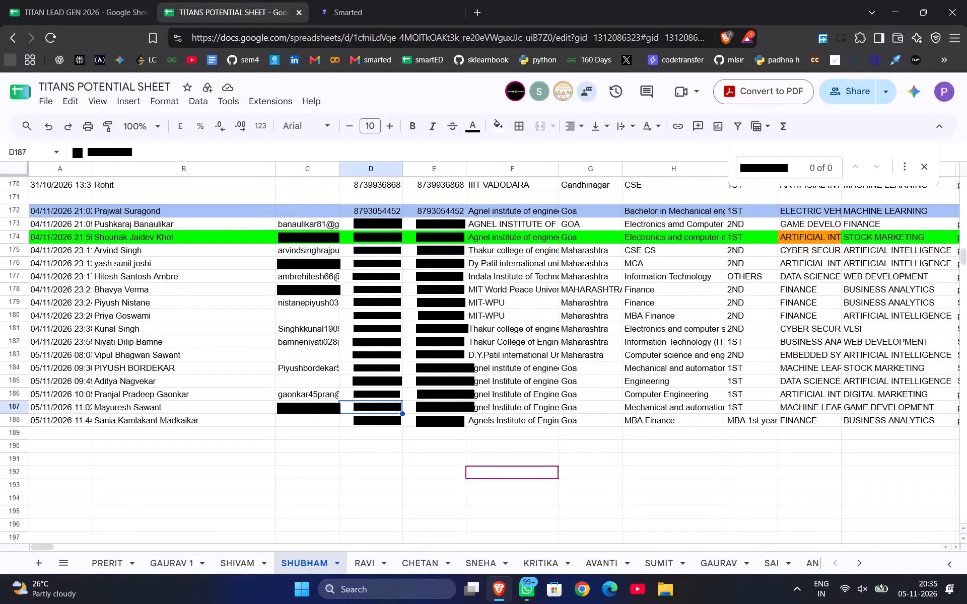
Set the remark of the MBA Finance student in row 188, the SHUBHAM sheet's last entry, to ds.
{"action": "left_click", "coordinate": [377, 416]}
{"action": "scroll", "coordinate": [377, 416], "scroll_direction": "left", "scroll_amount": 4}
{"action": "left_click", "coordinate": [604, 420]}
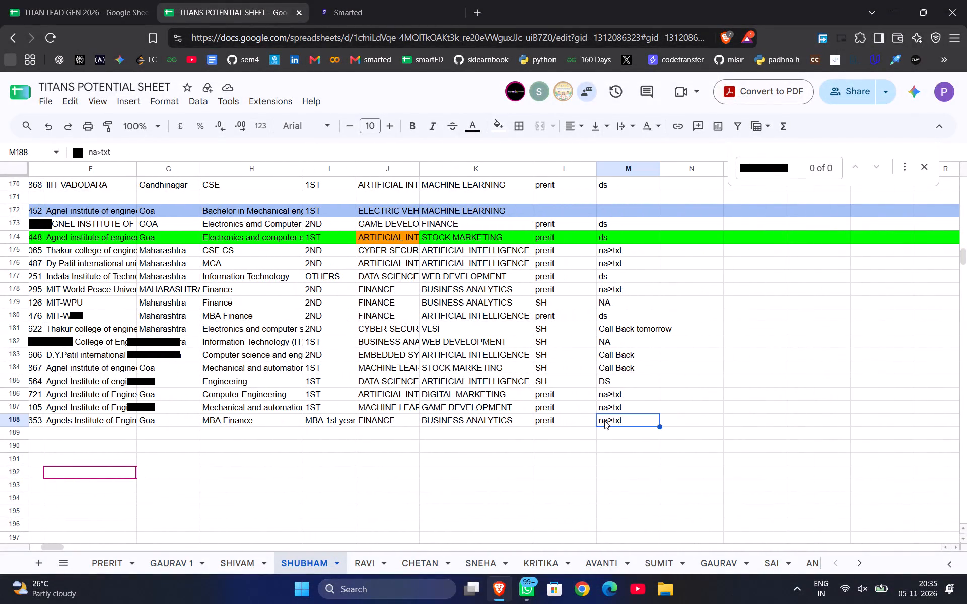
{"action": "type", "text": "ds"}
{"action": "key", "text": "Return"}
Review the callers and remarks of the SHUBHAM sheet's newest students, and look back through the entries to late October.
{"action": "key", "text": "Up"}
{"action": "key", "text": "Up"}
{"action": "scroll", "coordinate": [604, 420], "scroll_direction": "right", "scroll_amount": 4}
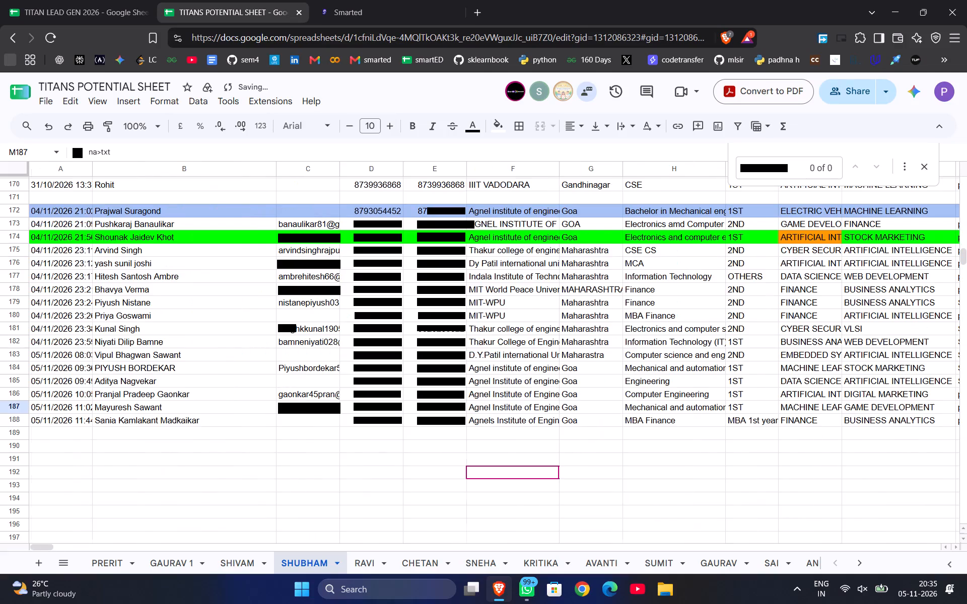
{"action": "scroll", "coordinate": [604, 420], "scroll_direction": "left", "scroll_amount": 3}
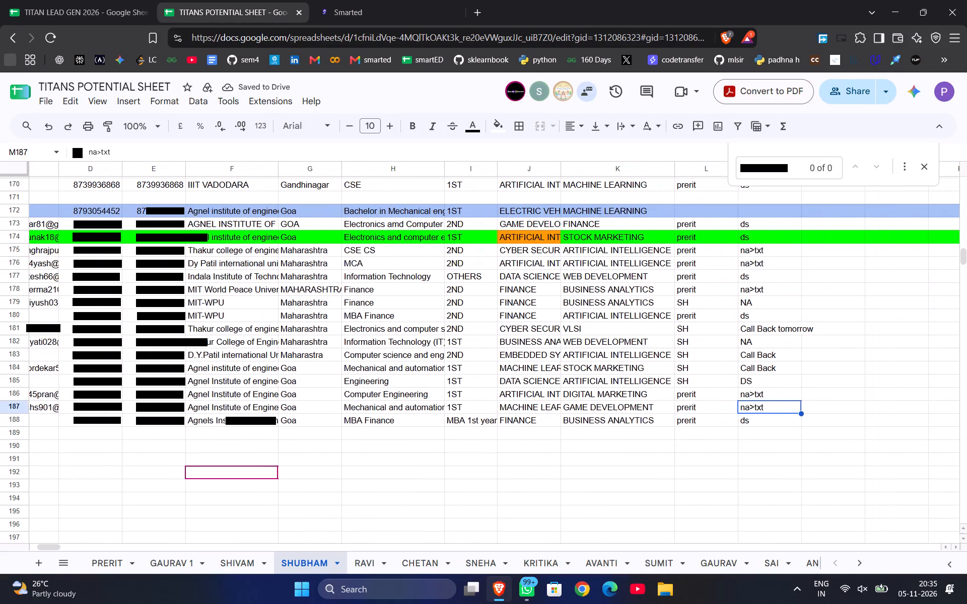
{"action": "left_click", "coordinate": [770, 392]}
{"action": "left_click", "coordinate": [731, 442]}
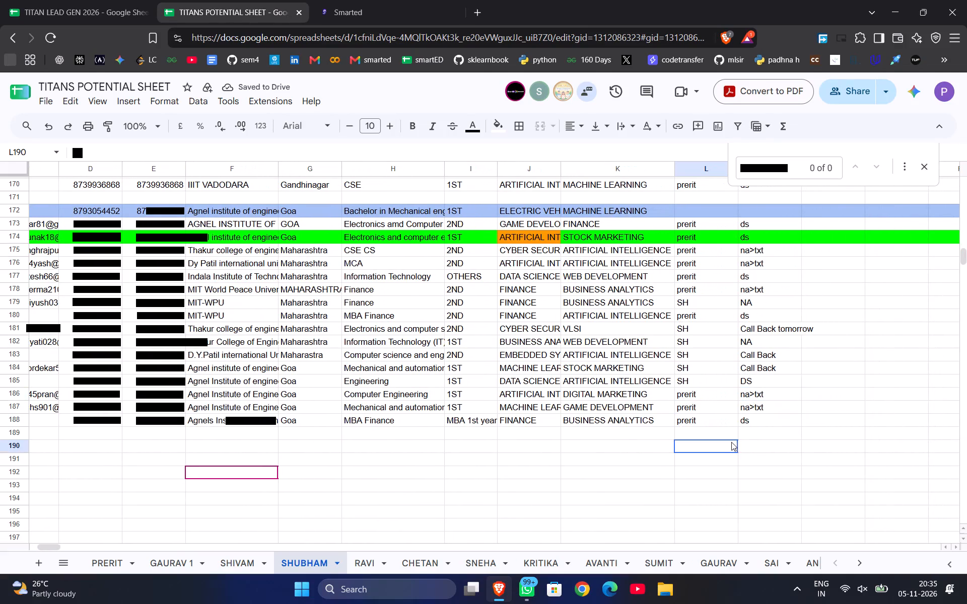
{"action": "left_click", "coordinate": [780, 458]}
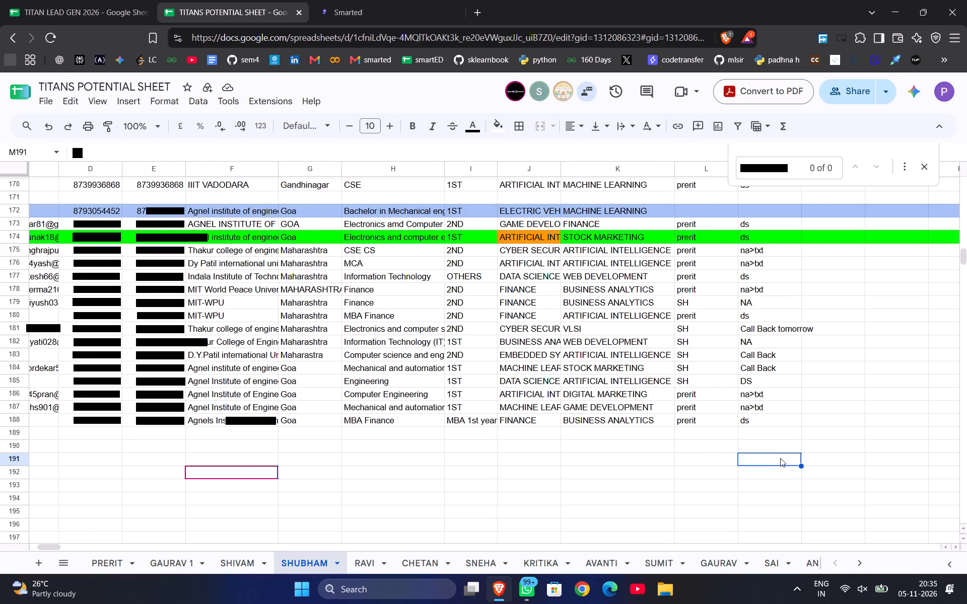
{"action": "scroll", "coordinate": [780, 458], "scroll_direction": "right", "scroll_amount": 3}
{"action": "scroll", "coordinate": [780, 458], "scroll_direction": "up", "scroll_amount": 2}
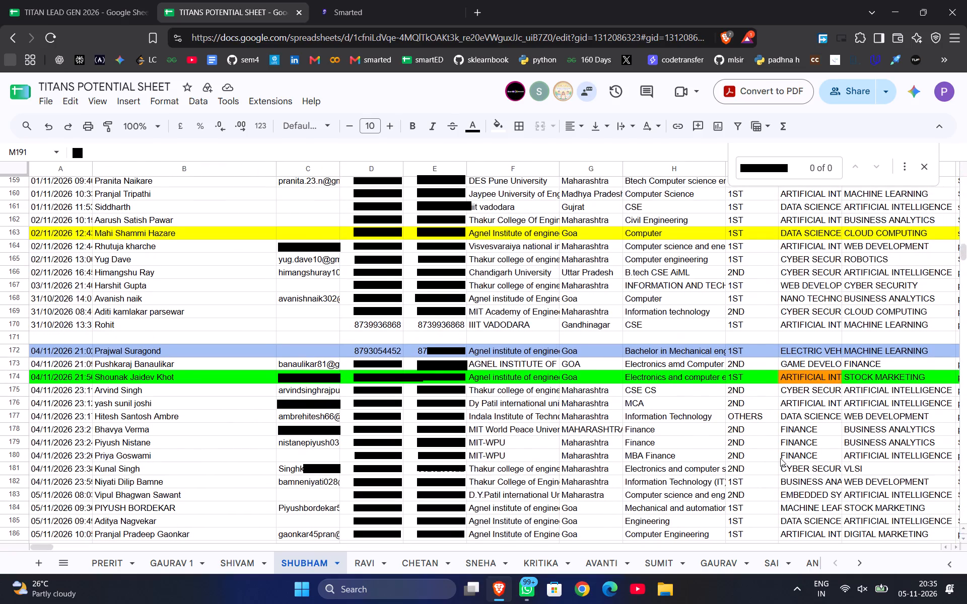
{"action": "scroll", "coordinate": [780, 458], "scroll_direction": "up", "scroll_amount": 1}
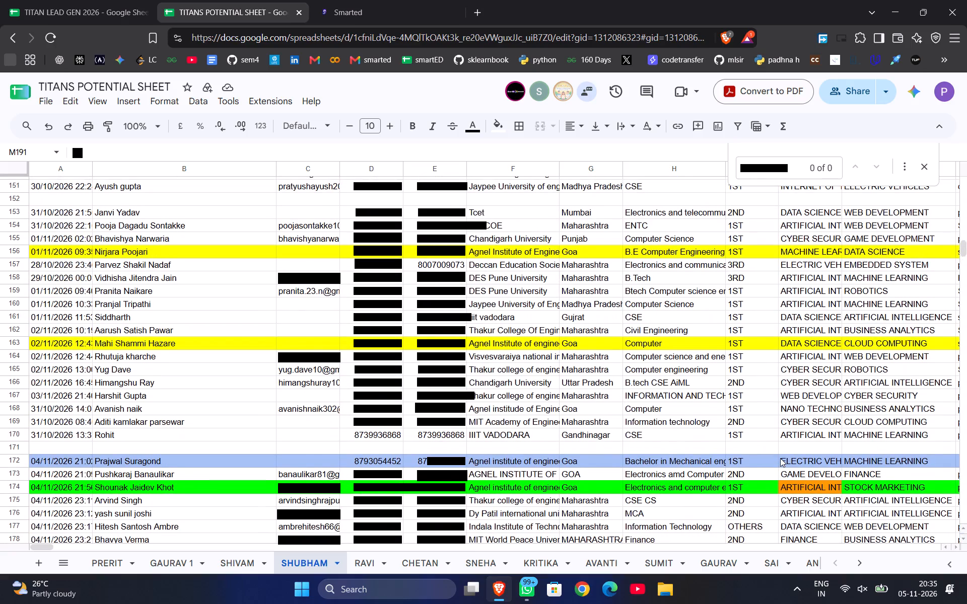
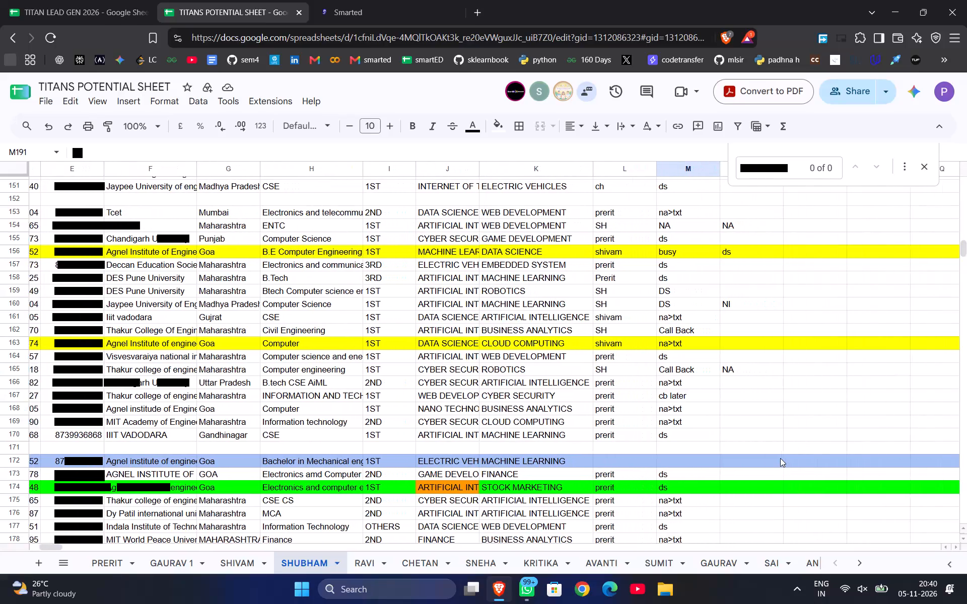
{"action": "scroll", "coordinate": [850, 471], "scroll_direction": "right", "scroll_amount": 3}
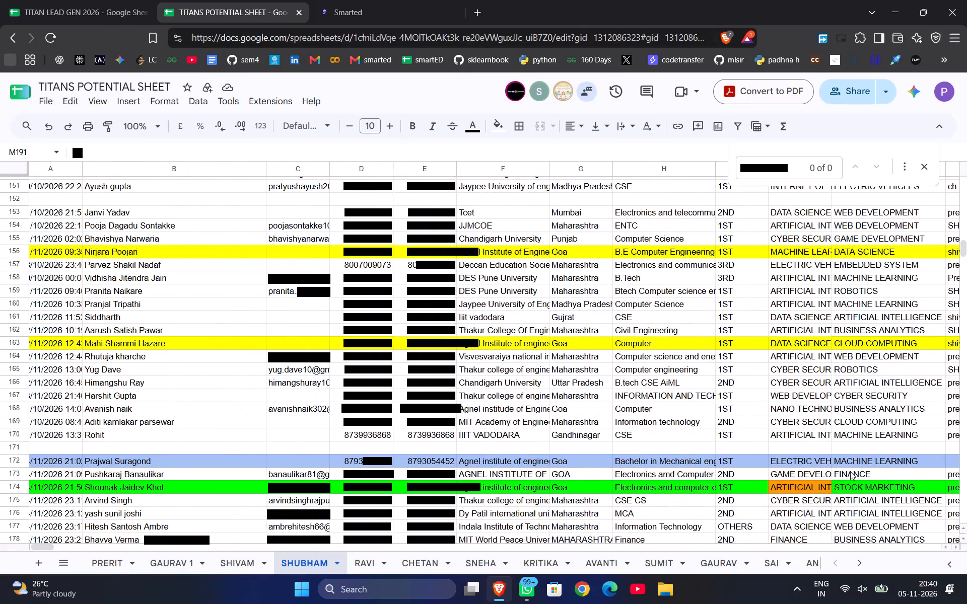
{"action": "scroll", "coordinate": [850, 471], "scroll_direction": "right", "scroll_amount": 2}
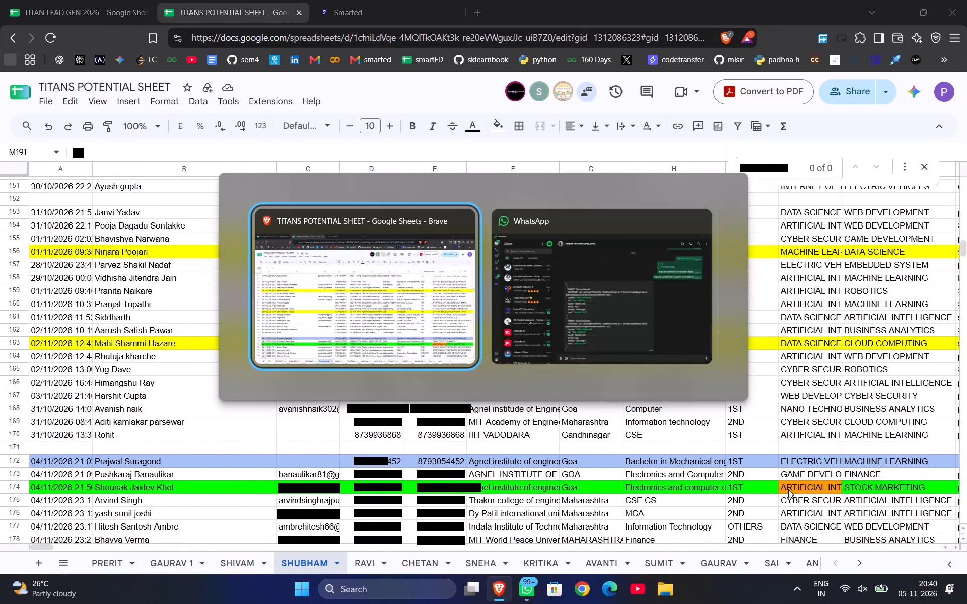
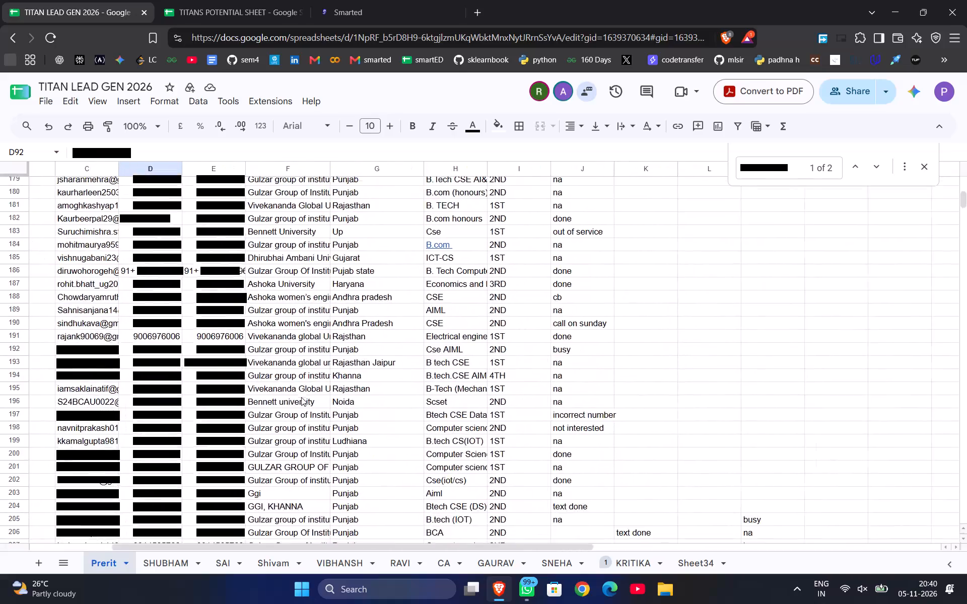
Look through the lead rows and call remarks in the Prerit lead sheet and the SHUBHAM sheet of TITANS POTENTIAL SHEET.
{"action": "scroll", "coordinate": [301, 397], "scroll_direction": "down", "scroll_amount": 3}
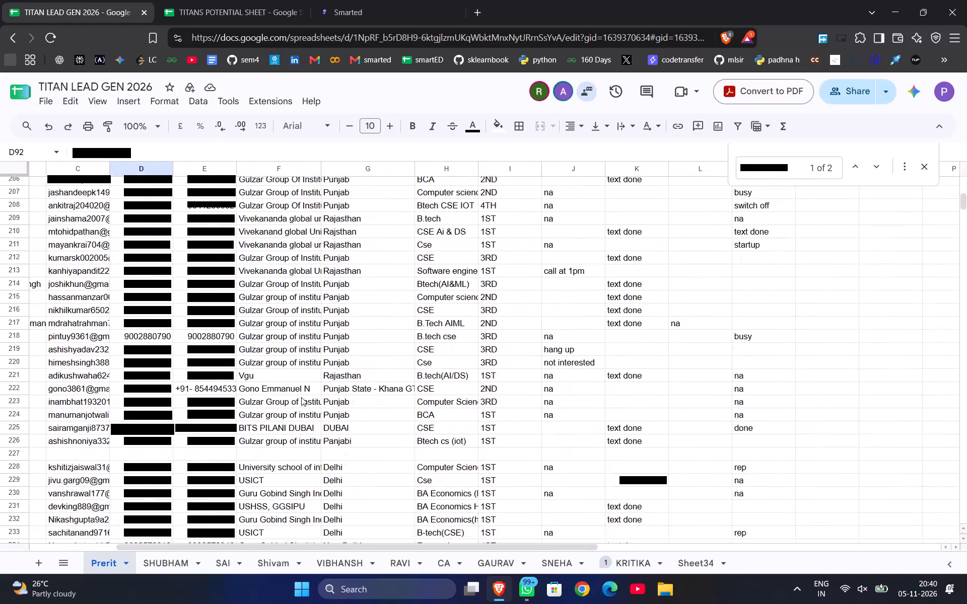
{"action": "scroll", "coordinate": [301, 397], "scroll_direction": "down", "scroll_amount": 3}
{"action": "scroll", "coordinate": [301, 446], "scroll_direction": "down", "scroll_amount": 4}
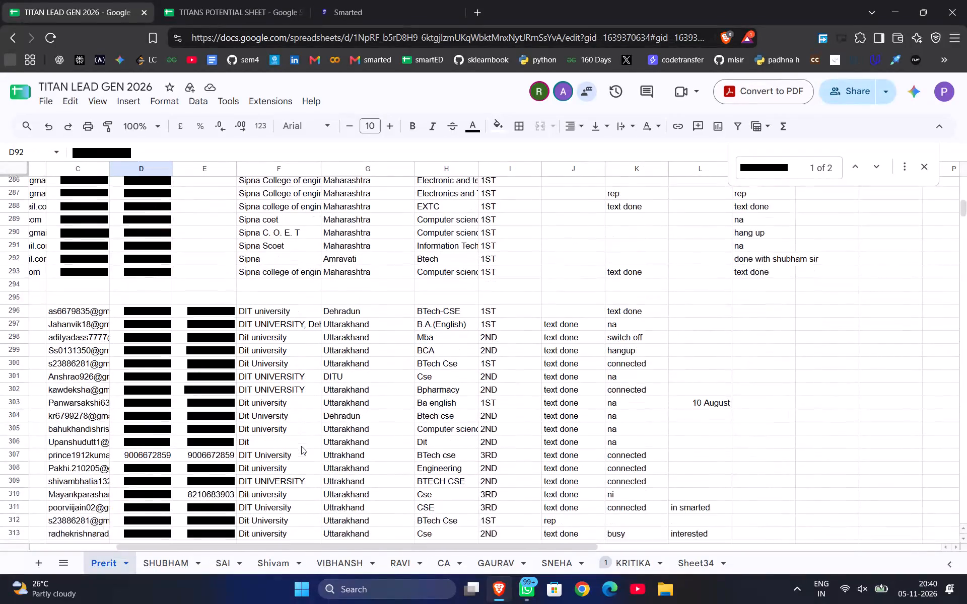
{"action": "left_click", "coordinate": [272, 0]}
{"action": "scroll", "coordinate": [285, 423], "scroll_direction": "down", "scroll_amount": 2}
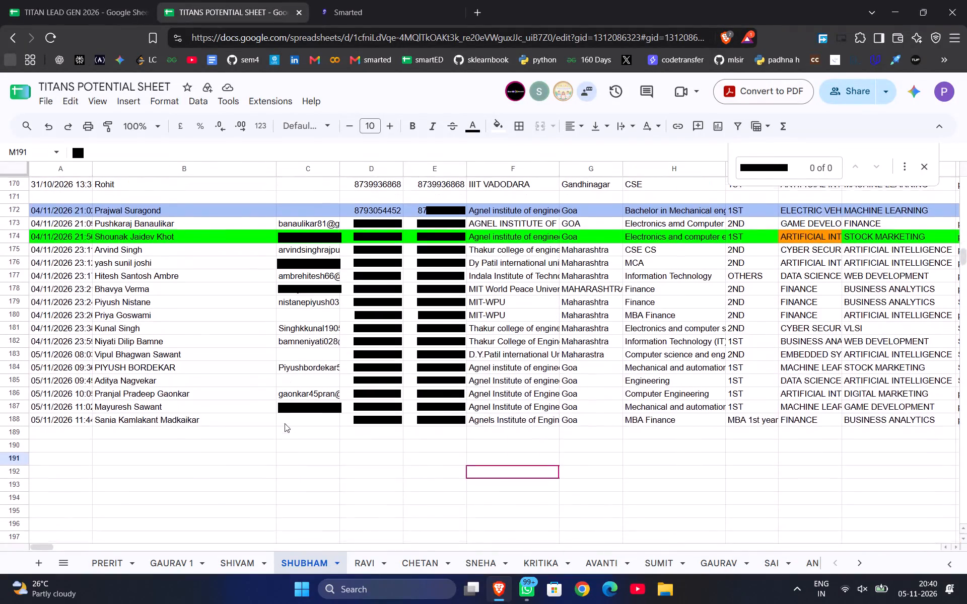
{"action": "scroll", "coordinate": [285, 423], "scroll_direction": "left", "scroll_amount": 4}
{"action": "scroll", "coordinate": [296, 500], "scroll_direction": "up", "scroll_amount": 1}
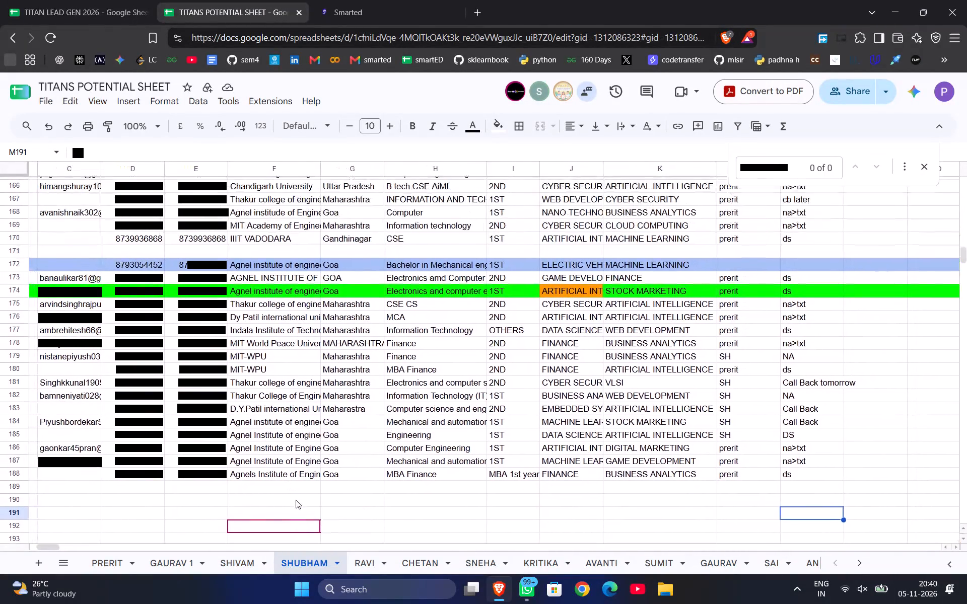
{"action": "scroll", "coordinate": [296, 500], "scroll_direction": "up", "scroll_amount": 6}
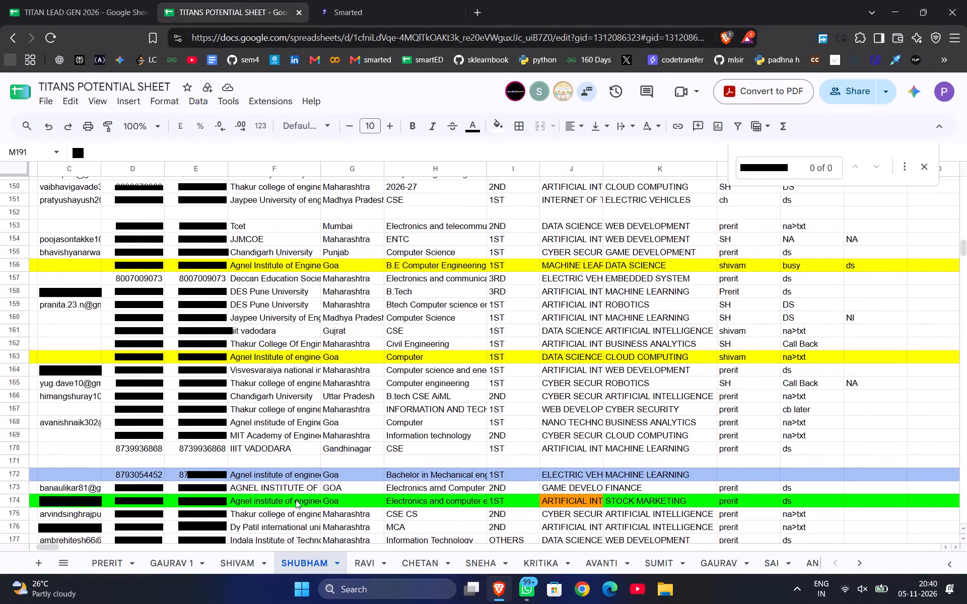
In the PRERIT sheet of TITANS POTENTIAL SHEET, set the call remark for the student in row 285 to "ds".
{"action": "left_click", "coordinate": [105, 563]}
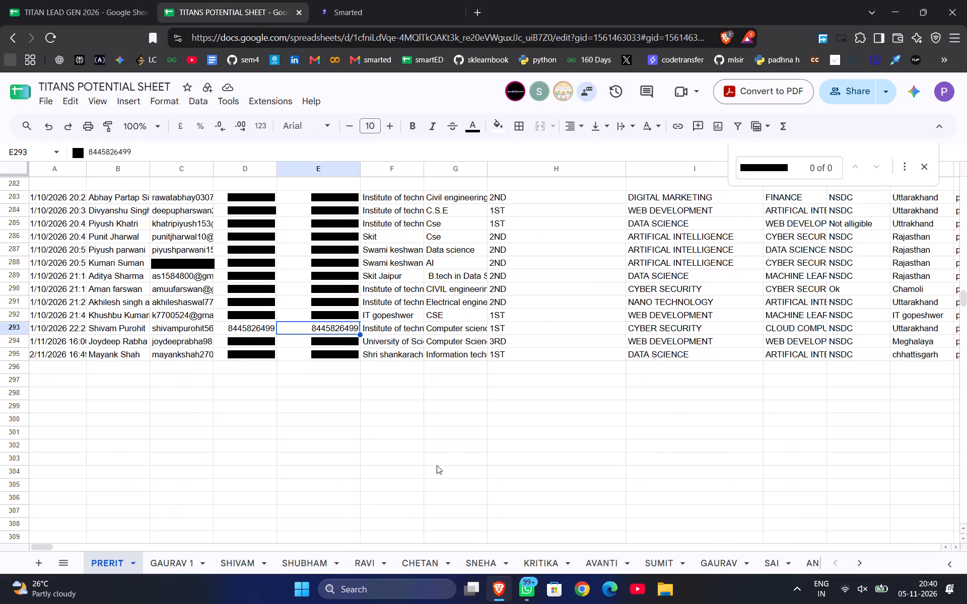
{"action": "scroll", "coordinate": [449, 461], "scroll_direction": "left", "scroll_amount": 4}
{"action": "scroll", "coordinate": [449, 461], "scroll_direction": "up", "scroll_amount": 1}
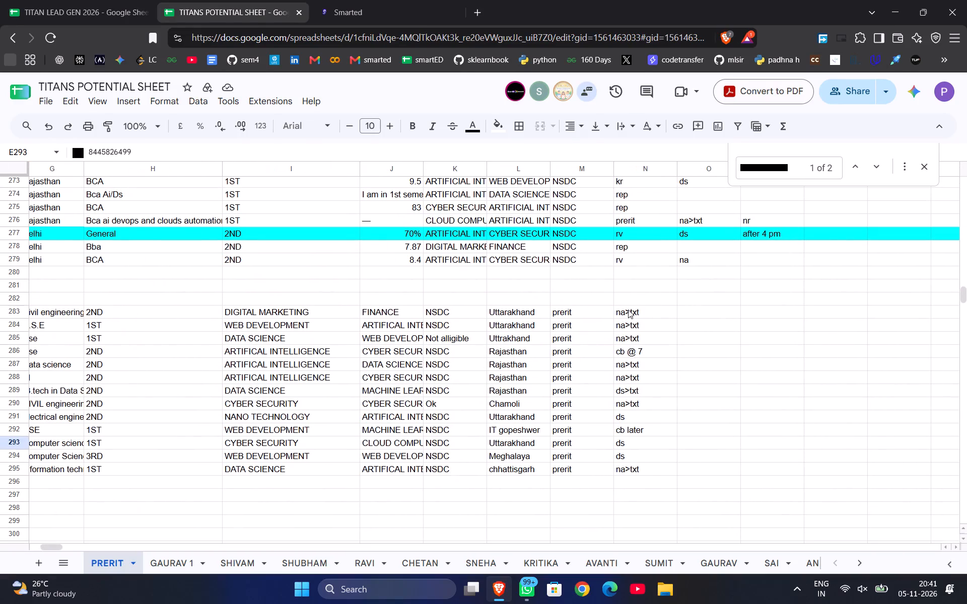
{"action": "left_click", "coordinate": [628, 310]}
{"action": "scroll", "coordinate": [628, 310], "scroll_direction": "right", "scroll_amount": 5}
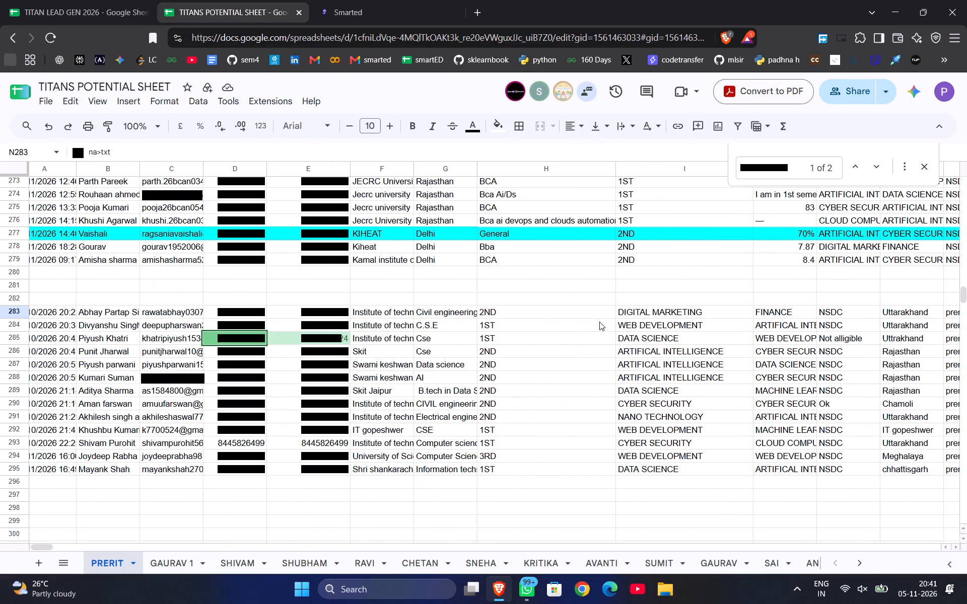
{"action": "scroll", "coordinate": [437, 370], "scroll_direction": "left", "scroll_amount": 3}
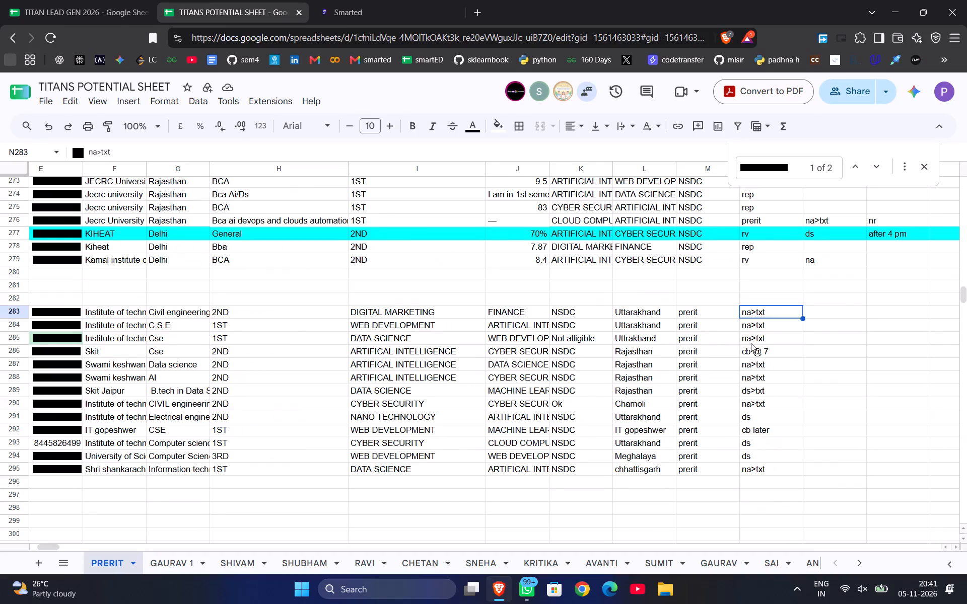
{"action": "left_click", "coordinate": [751, 343]}
{"action": "type", "text": "ds"}
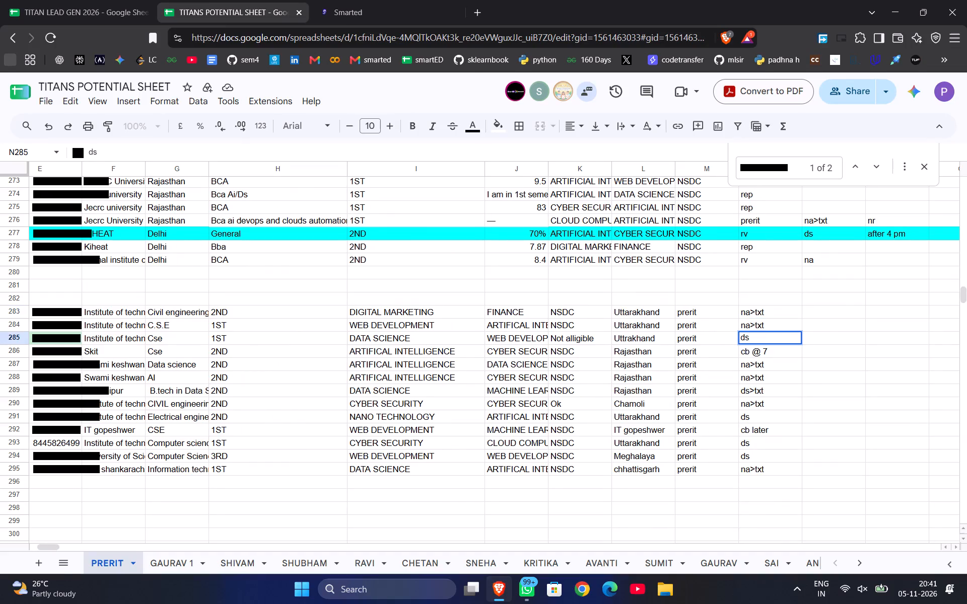
{"action": "key", "text": "Up"}
{"action": "key", "text": "Up"}
{"action": "scroll", "coordinate": [751, 343], "scroll_direction": "right", "scroll_amount": 4}
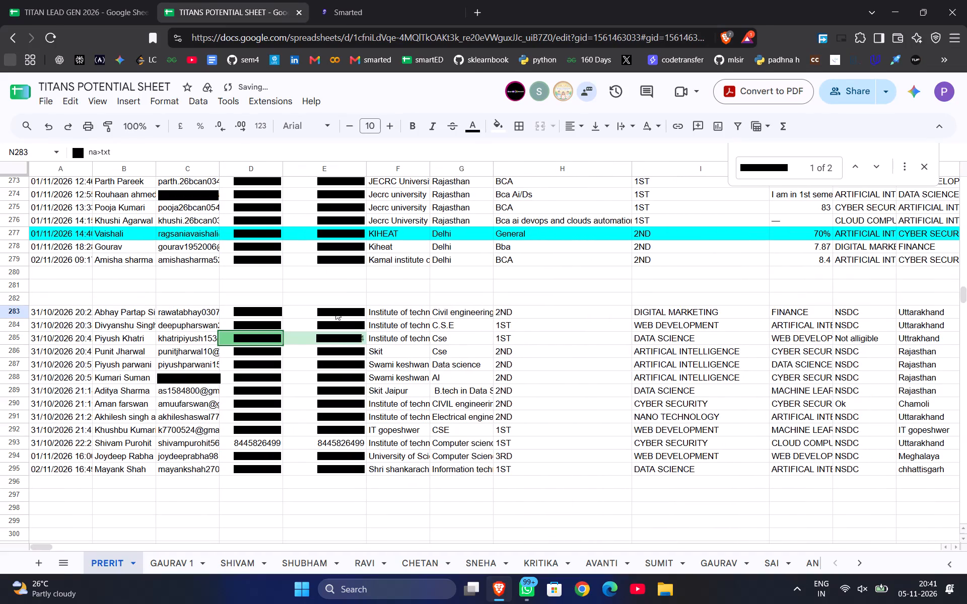
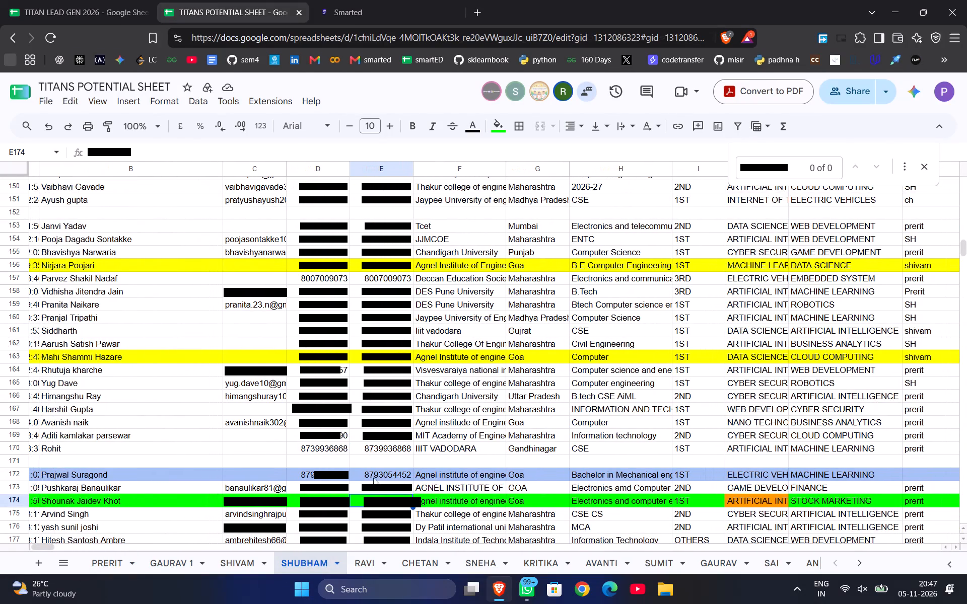
Open the column D phone number of the green-highlighted student in row 174 of the SHUBHAM sheet.
{"action": "triple_click", "coordinate": [323, 502]}
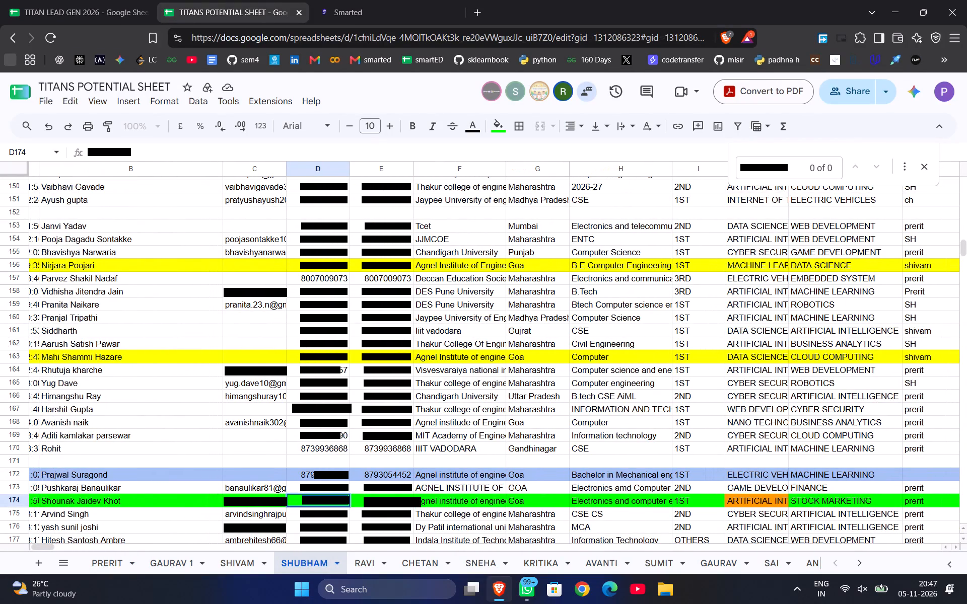
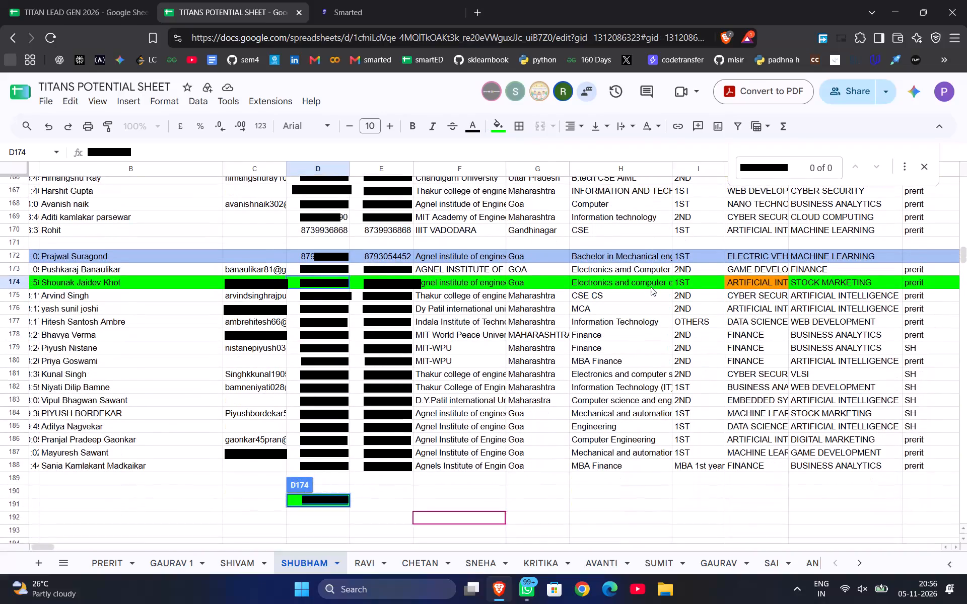
Review the student rows above row 174 in the SHUBHAM sheet, examining their status colours and assigned callers.
{"action": "left_click", "coordinate": [731, 251]}
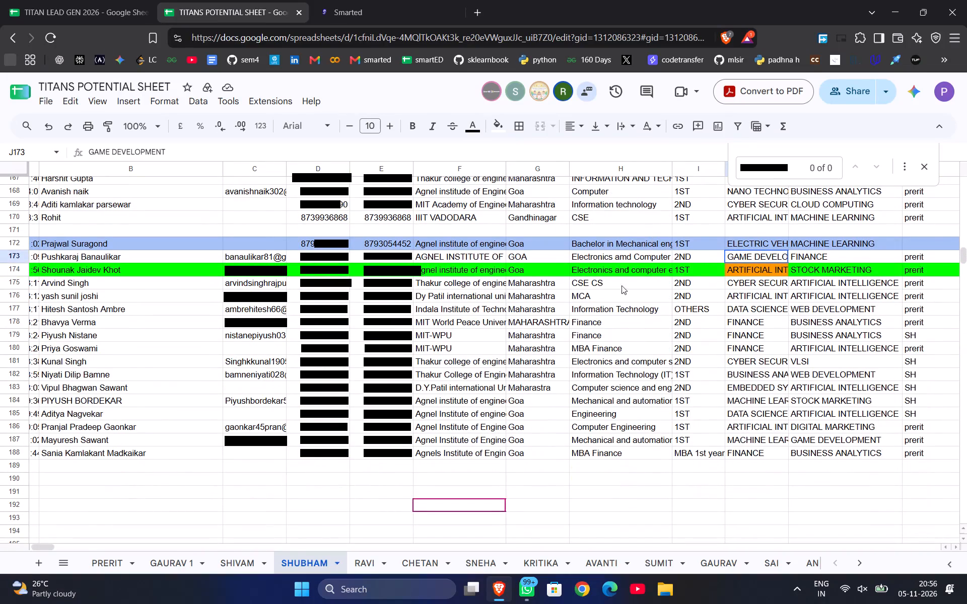
{"action": "left_click", "coordinate": [598, 279]}
{"action": "scroll", "coordinate": [598, 279], "scroll_direction": "up", "scroll_amount": 1}
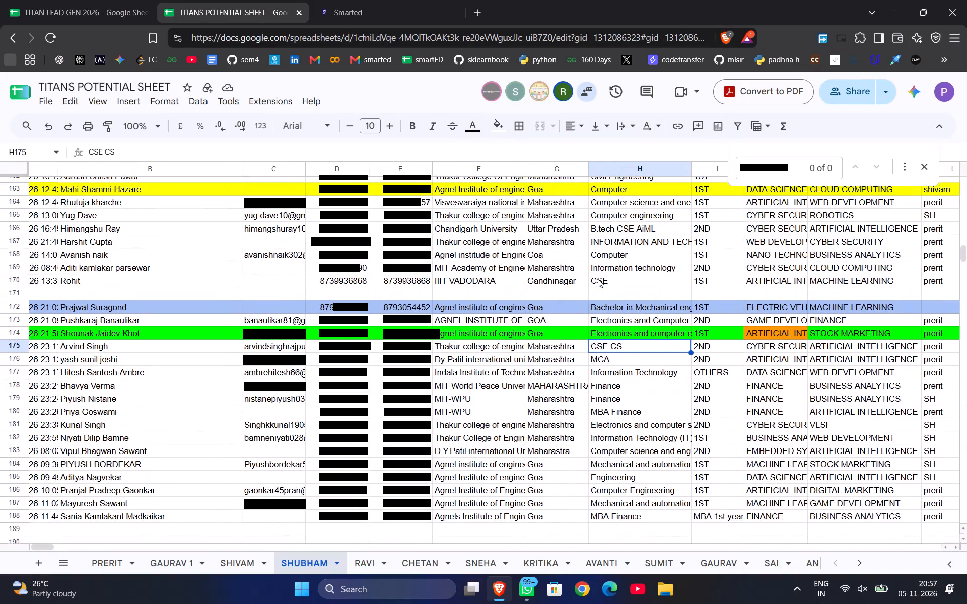
{"action": "scroll", "coordinate": [598, 279], "scroll_direction": "up", "scroll_amount": 6}
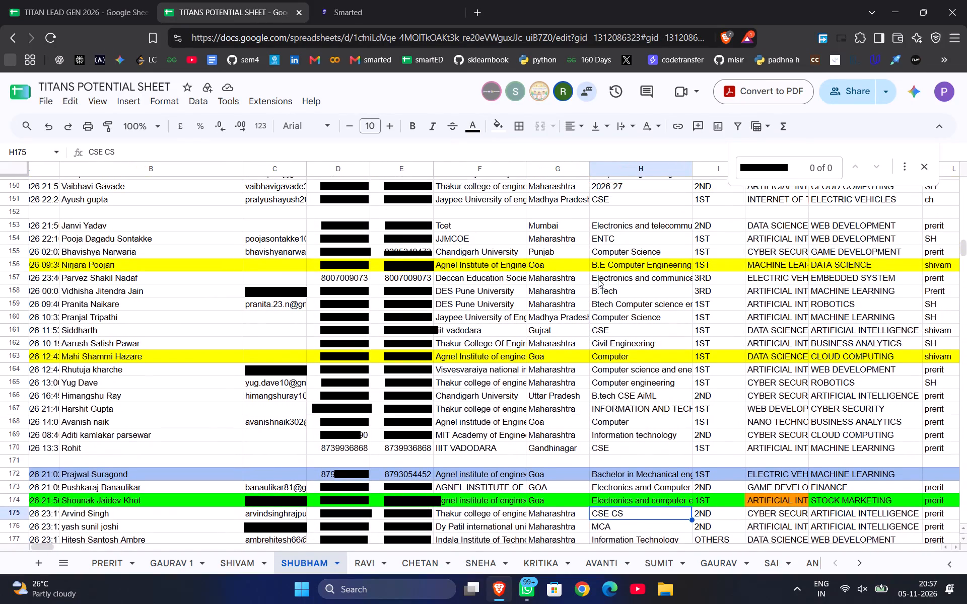
{"action": "scroll", "coordinate": [598, 279], "scroll_direction": "up", "scroll_amount": 4}
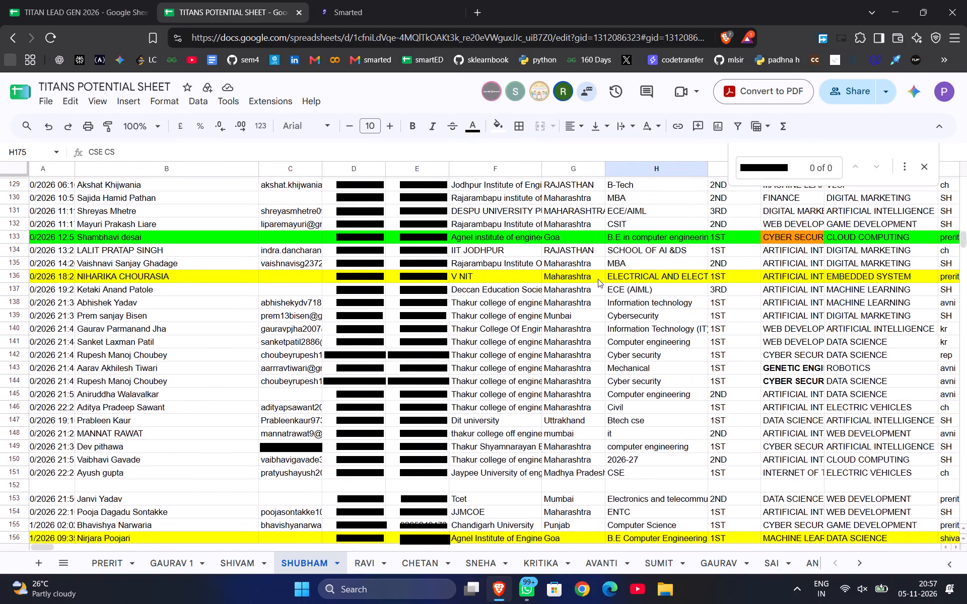